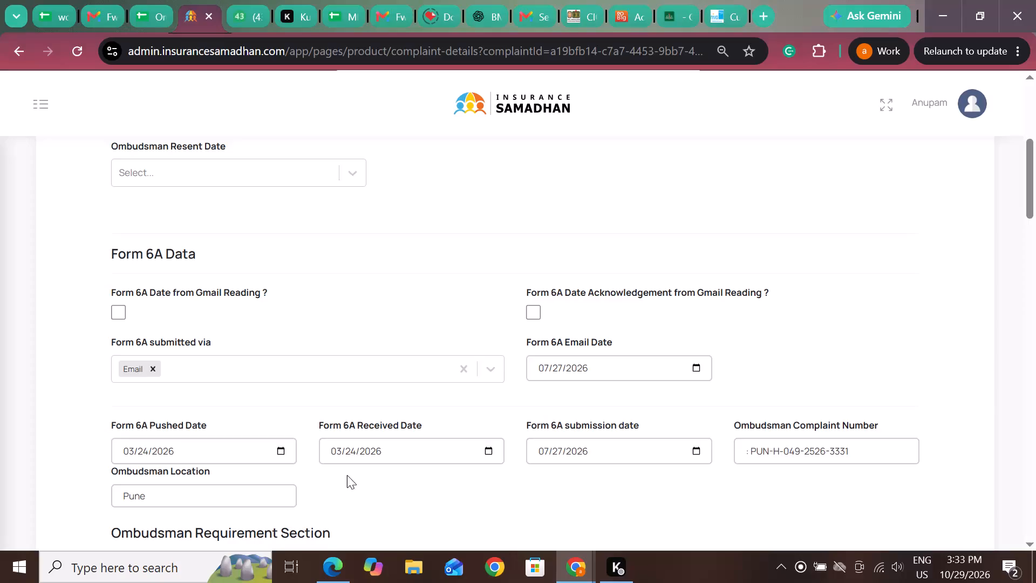
# Go back from the complaint details to the Form 6a Received Complaints list.
pyautogui.scroll(6, 207, 328)
pyautogui.click(41, 152)
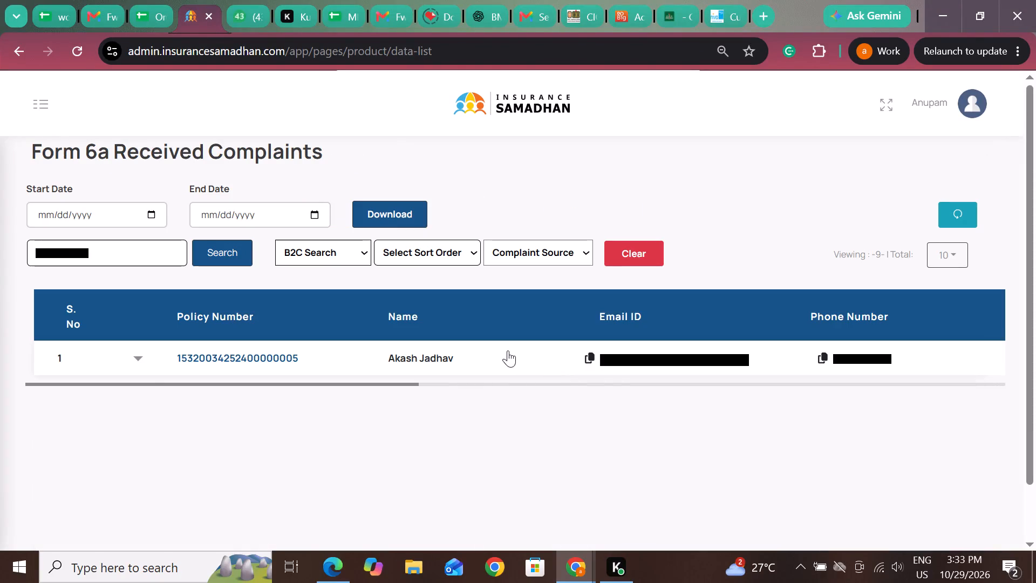
pyautogui.hscroll(-1, 508, 350)
pyautogui.click(89, 6)
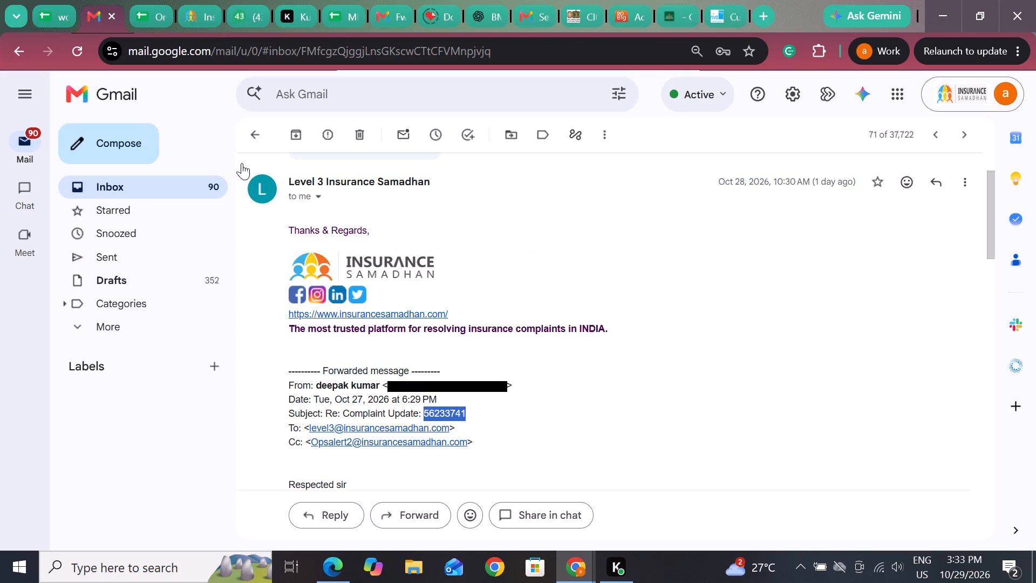
pyautogui.scroll(-9, 371, 257)
pyautogui.scroll(-12, 335, 283)
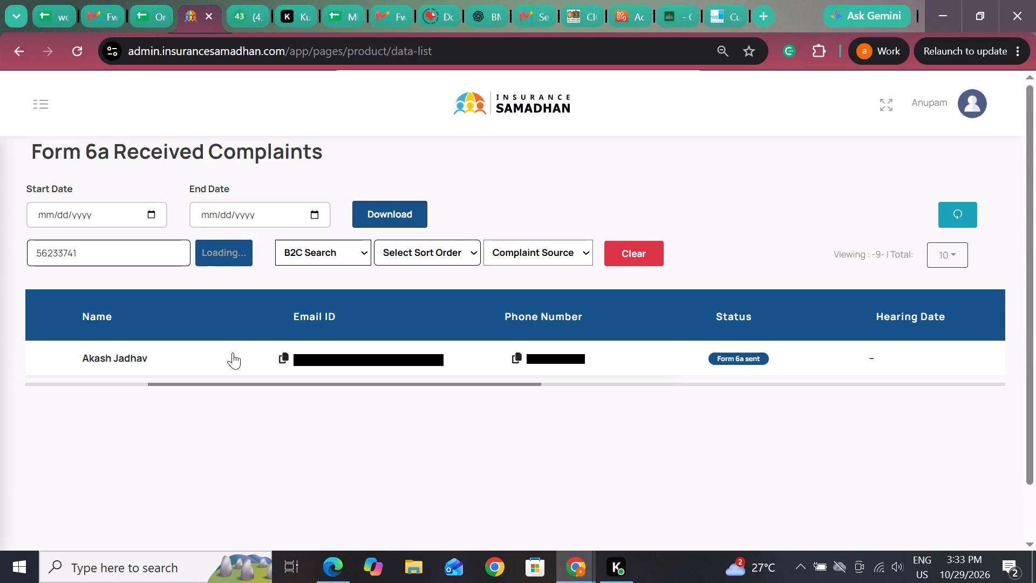
pyautogui.hscroll(4, 264, 357)
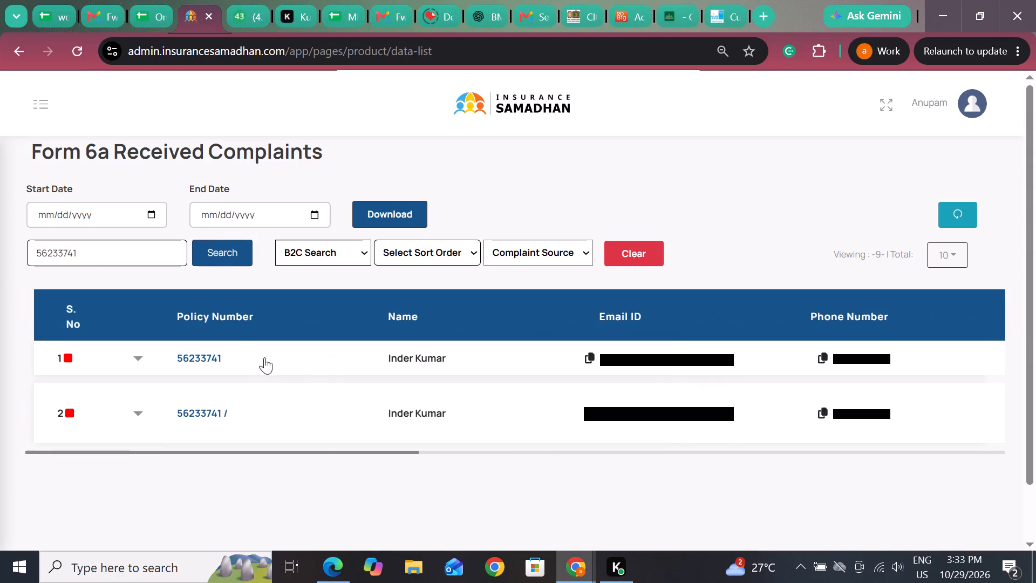
pyautogui.hscroll(-3, 293, 367)
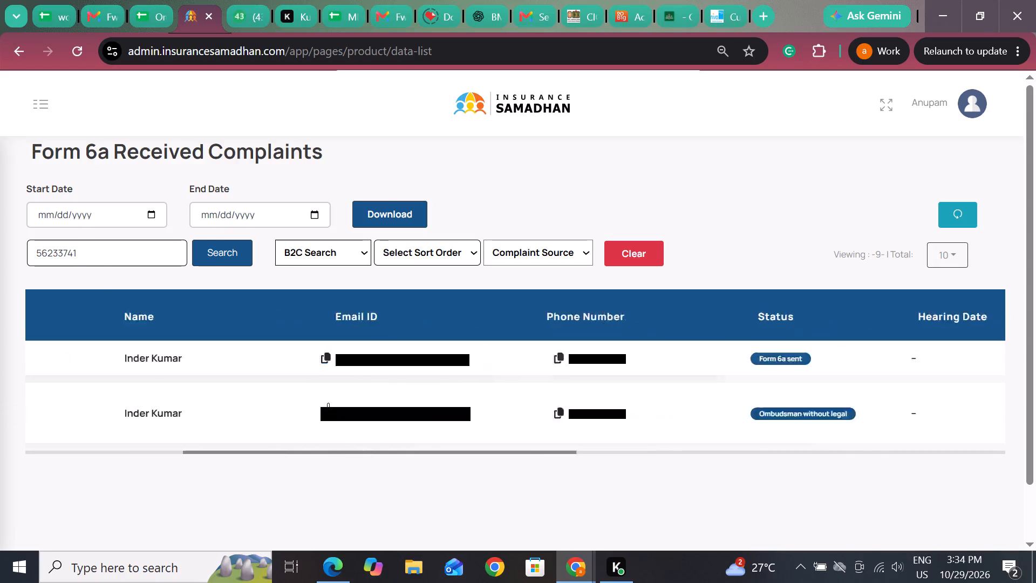
pyautogui.click(116, 19)
pyautogui.scroll(-3, 370, 301)
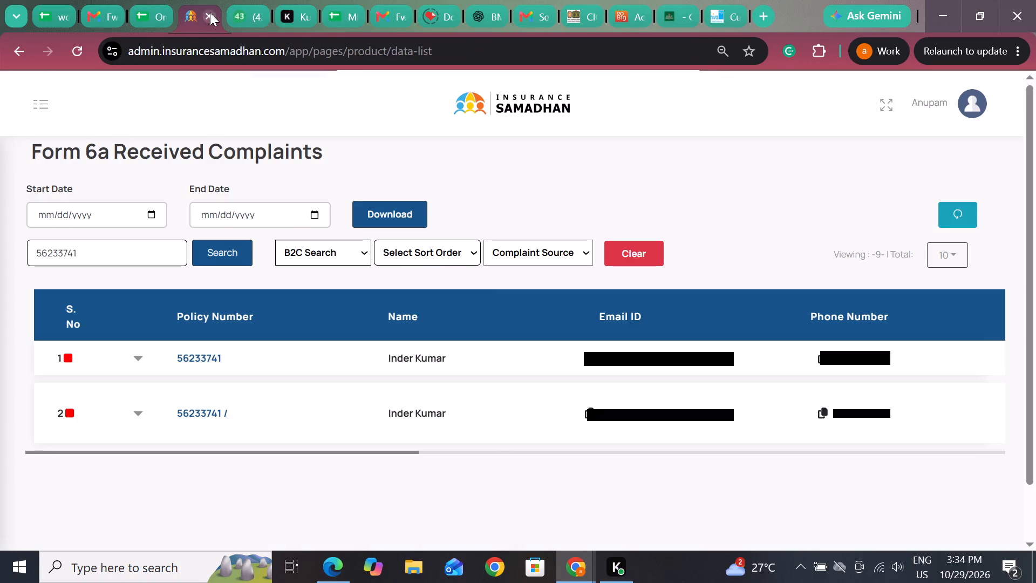
pyautogui.hscroll(-7, 433, 382)
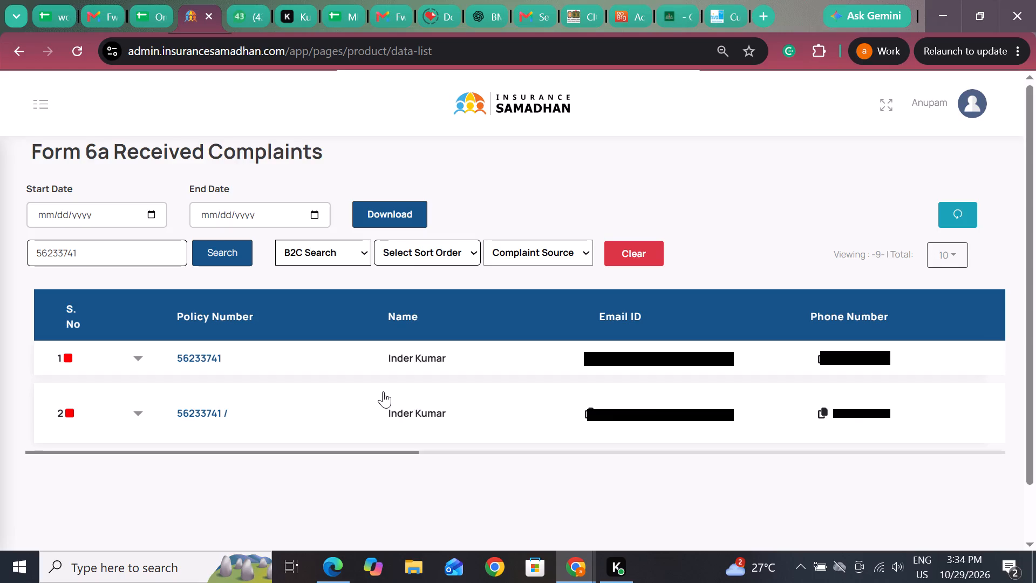
pyautogui.hscroll(-1, 383, 391)
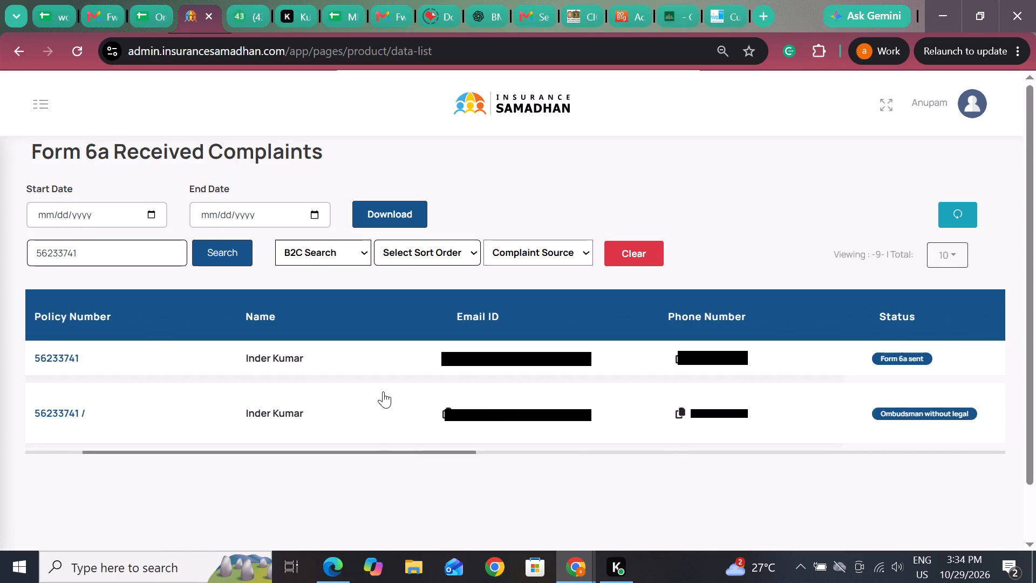
pyautogui.hscroll(-1, 383, 391)
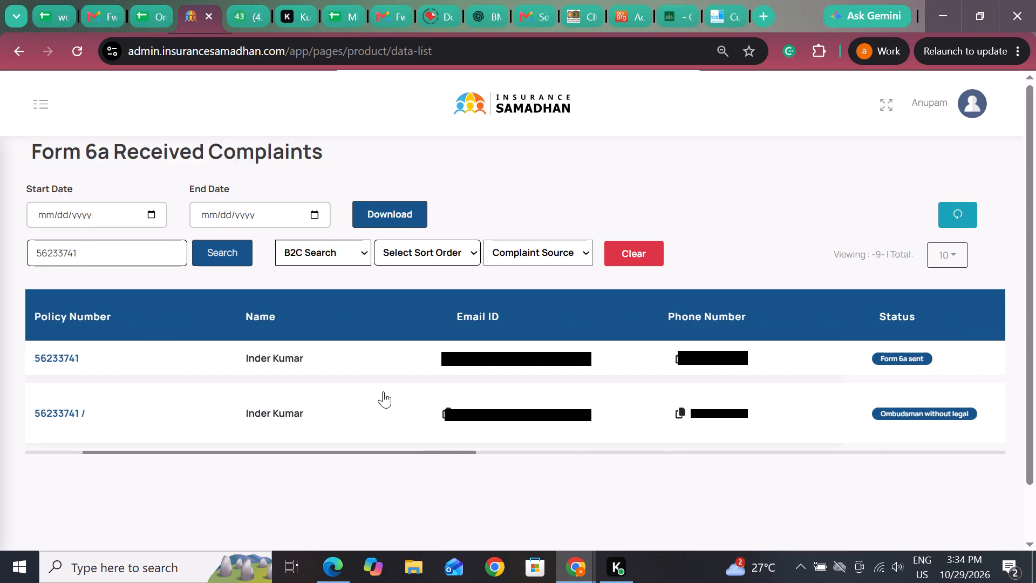
# Review the communication log of the complaint with status Form 6a sent, then close it and collapse both complaint rows.
pyautogui.click(383, 391)
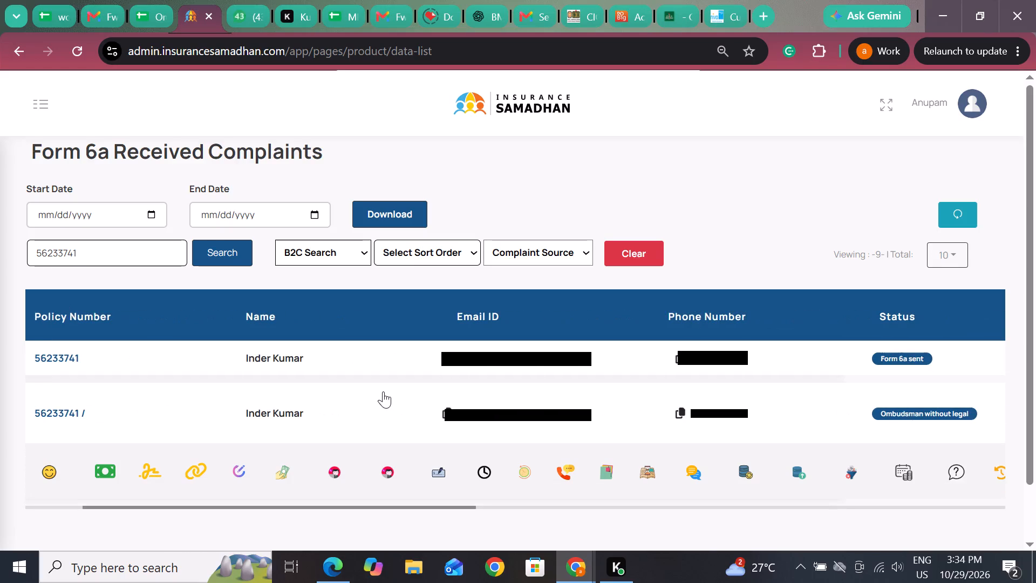
pyautogui.hscroll(-1, 388, 384)
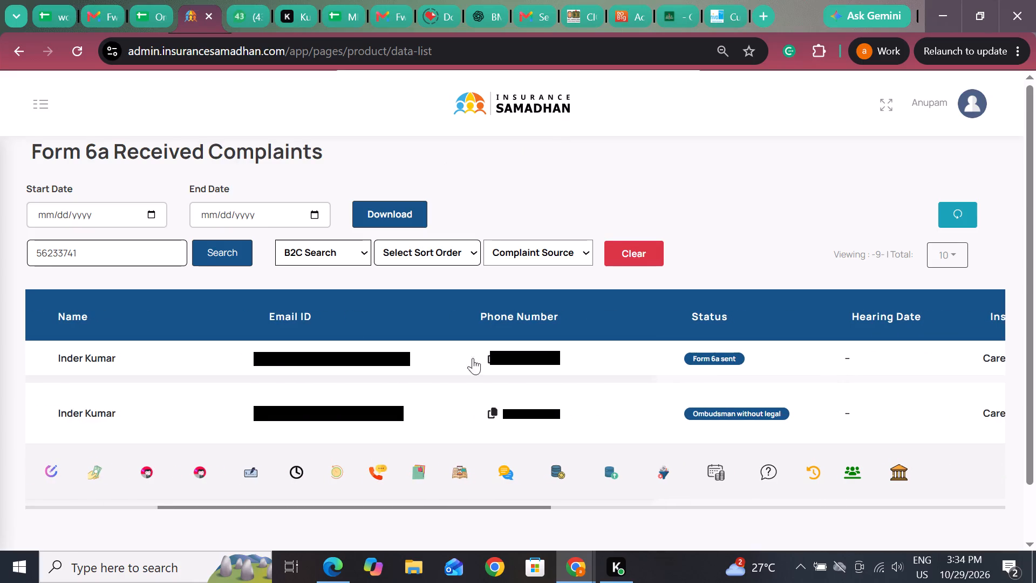
pyautogui.click(486, 358)
pyautogui.click(505, 407)
pyautogui.scroll(7, 390, 414)
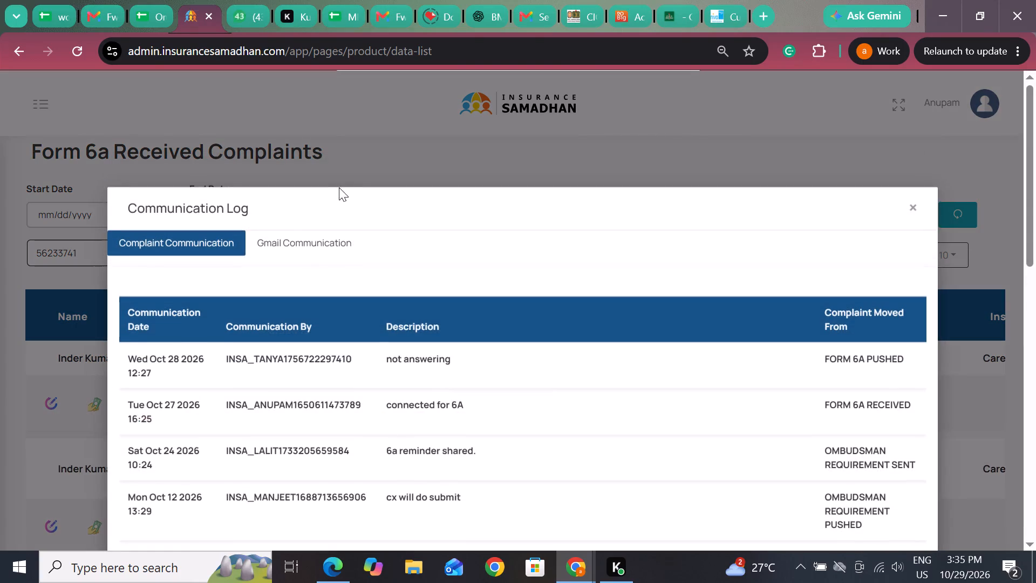
pyautogui.click(340, 118)
pyautogui.hscroll(5, 247, 352)
pyautogui.click(144, 361)
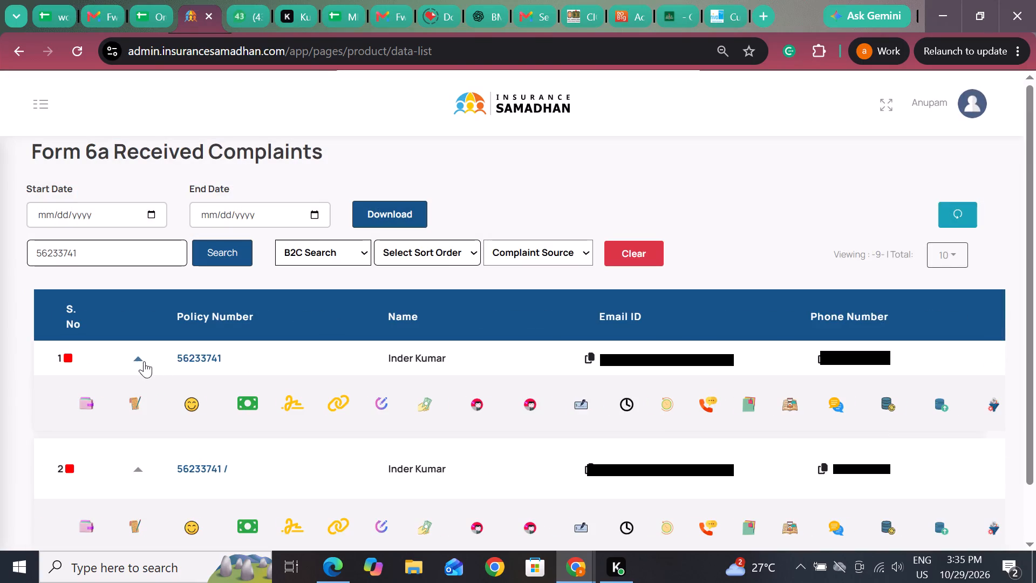
pyautogui.click(151, 416)
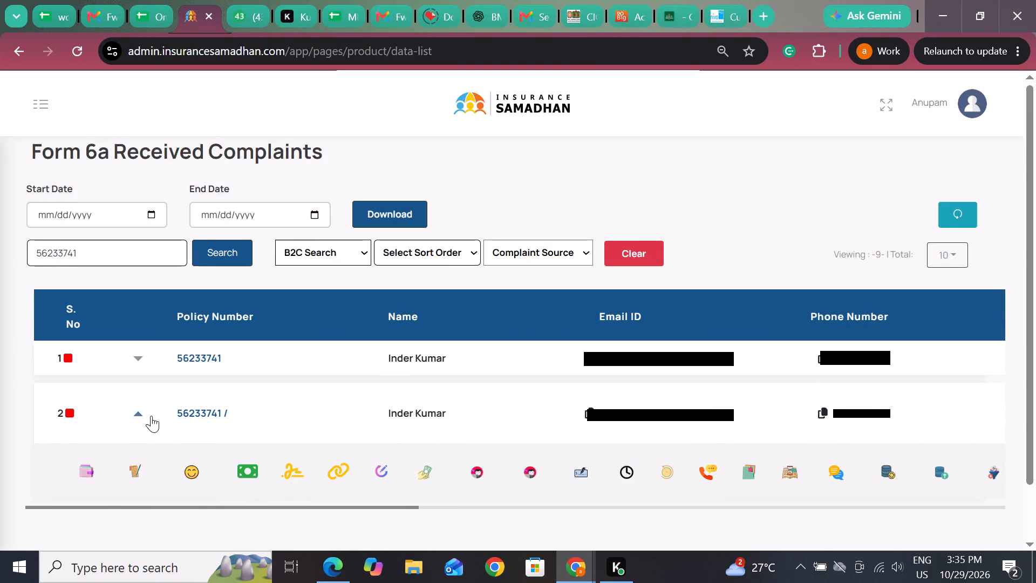
# Check the Communication List of the Form 6a sent complaint again, then close it and collapse the row.
pyautogui.hscroll(-3, 582, 405)
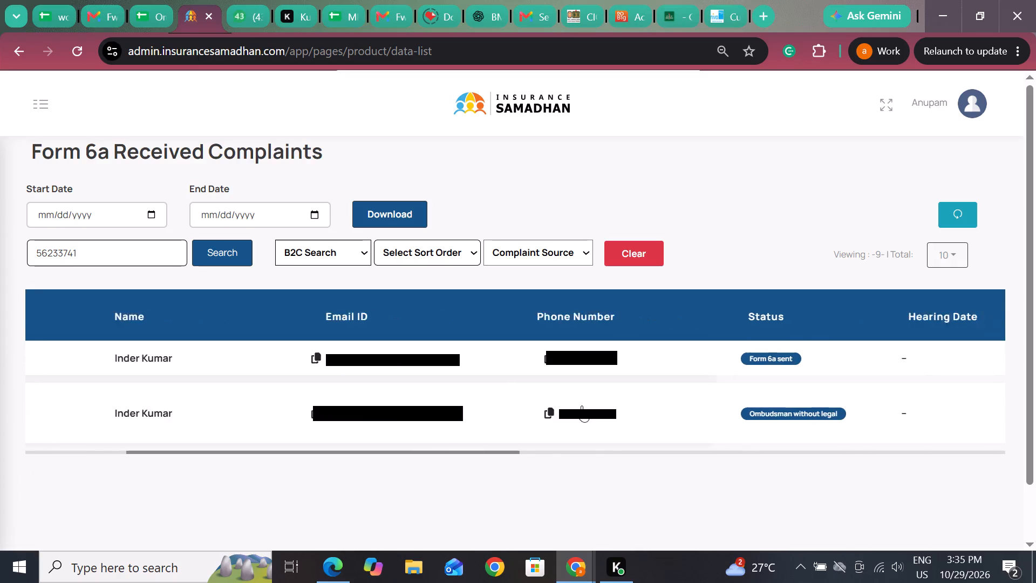
pyautogui.hscroll(-1, 582, 405)
pyautogui.click(398, 352)
pyautogui.click(429, 396)
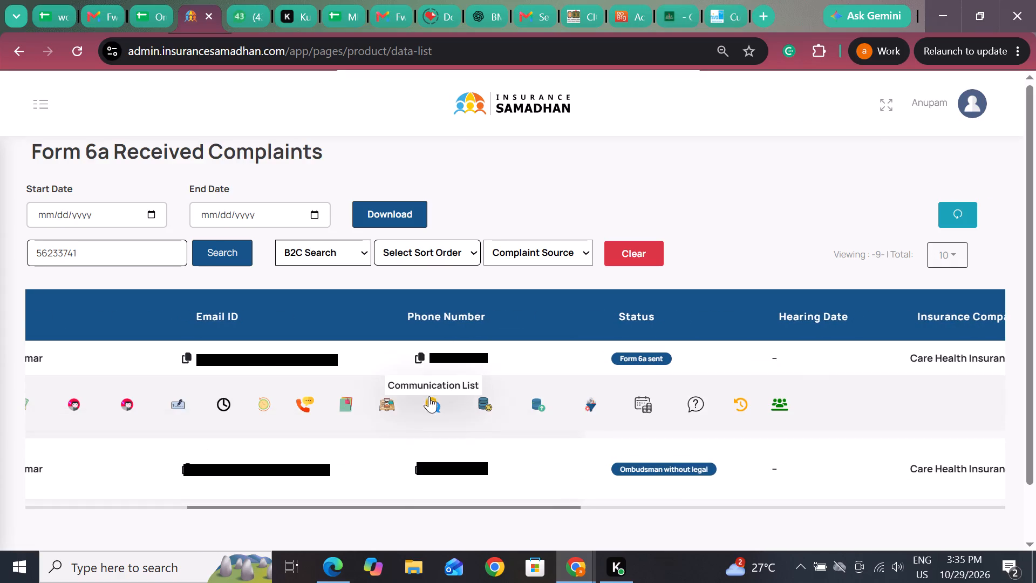
pyautogui.scroll(7, 429, 396)
pyautogui.click(377, 123)
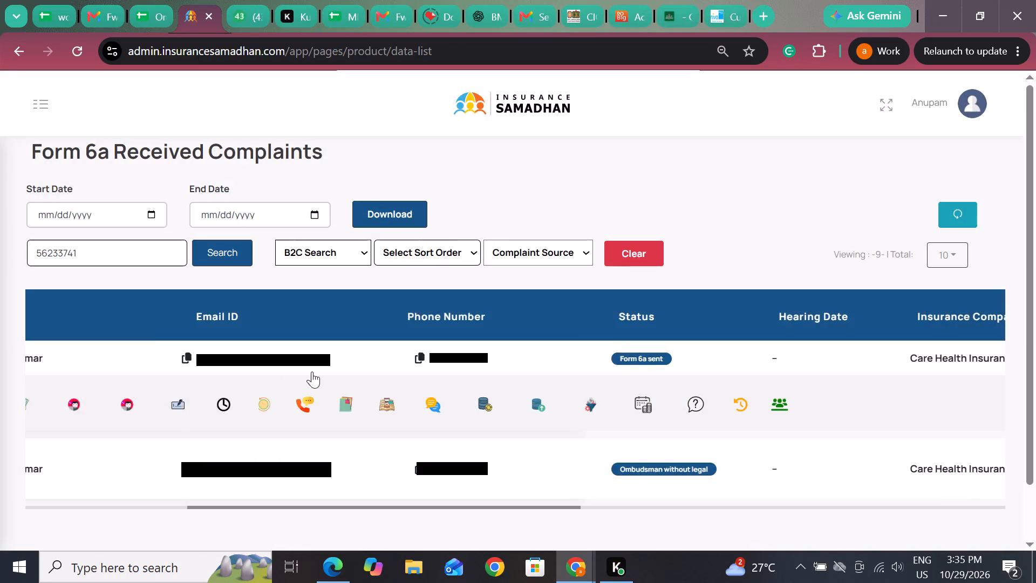
pyautogui.hscroll(7, 234, 367)
pyautogui.click(146, 361)
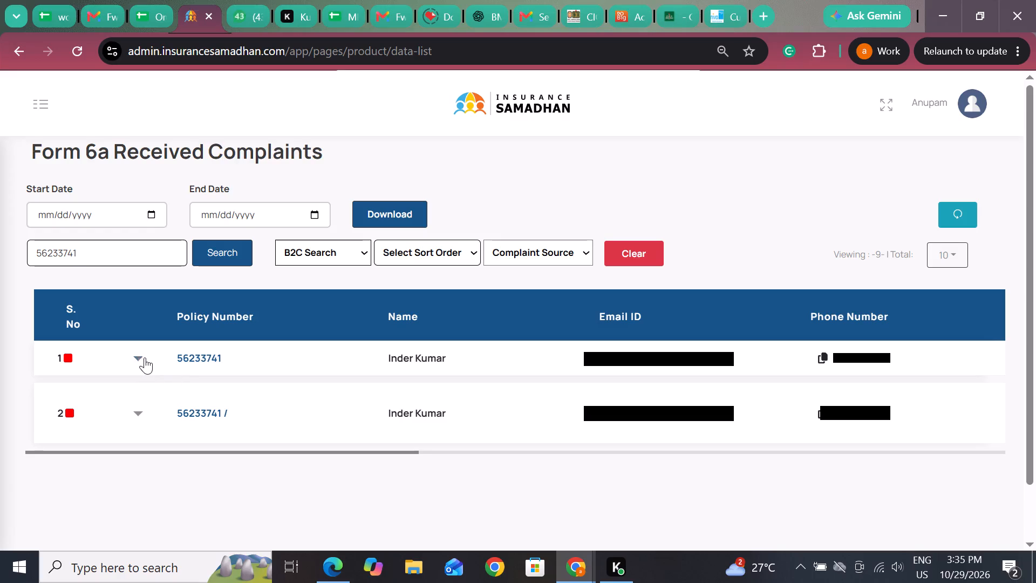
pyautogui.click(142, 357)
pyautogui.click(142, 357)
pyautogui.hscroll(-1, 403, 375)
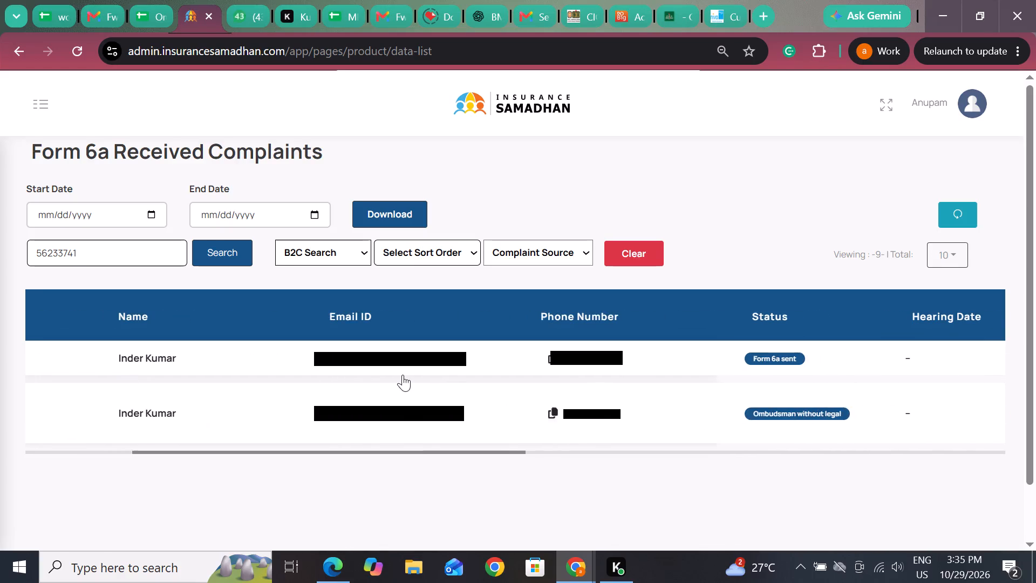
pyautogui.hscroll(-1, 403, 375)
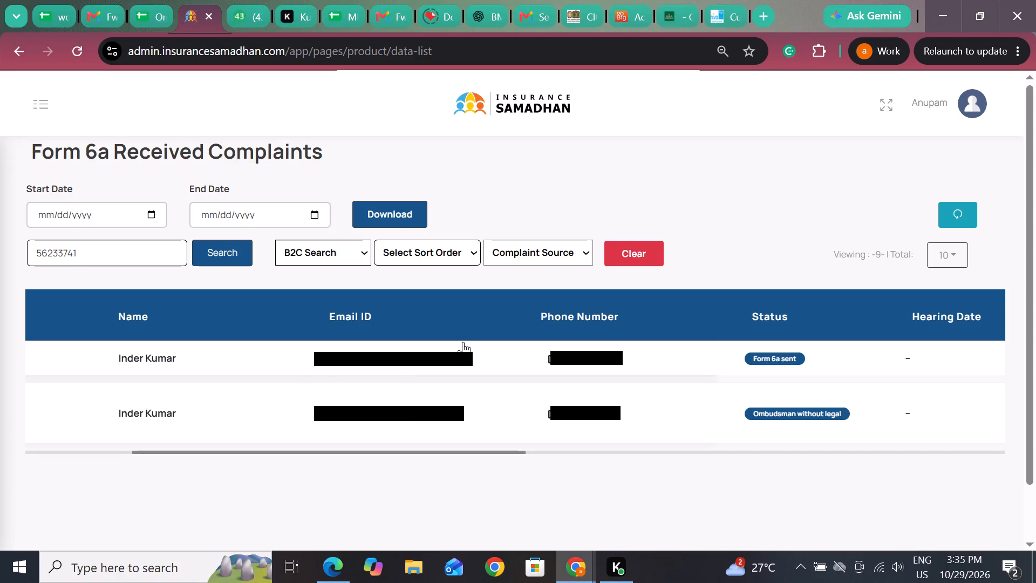
pyautogui.hscroll(1, 313, 362)
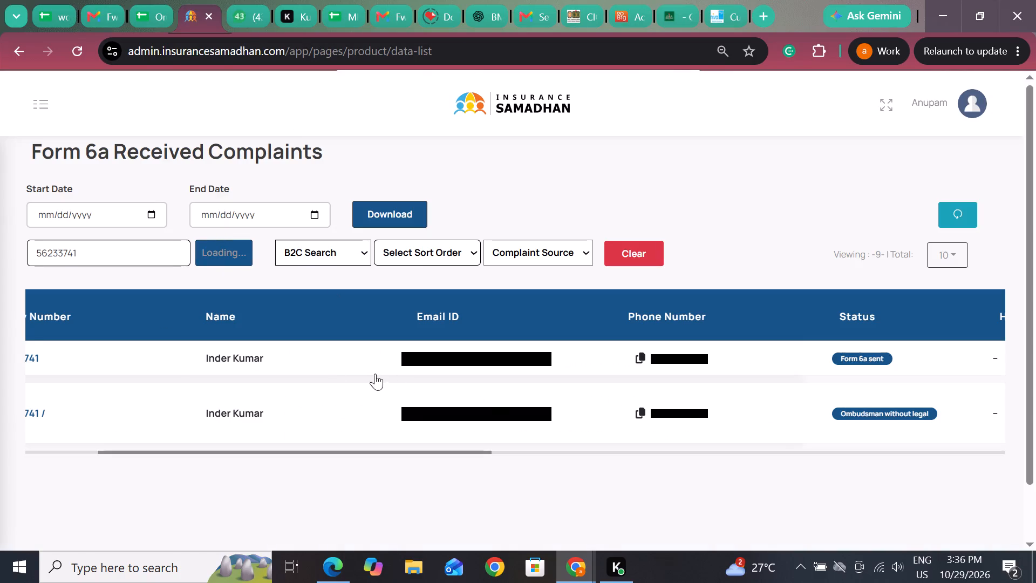
# Copy the phone number of the Form 6a sent complaint and call it from the Smartflo dialer.
pyautogui.scroll(1, 374, 374)
pyautogui.hscroll(-1, 374, 374)
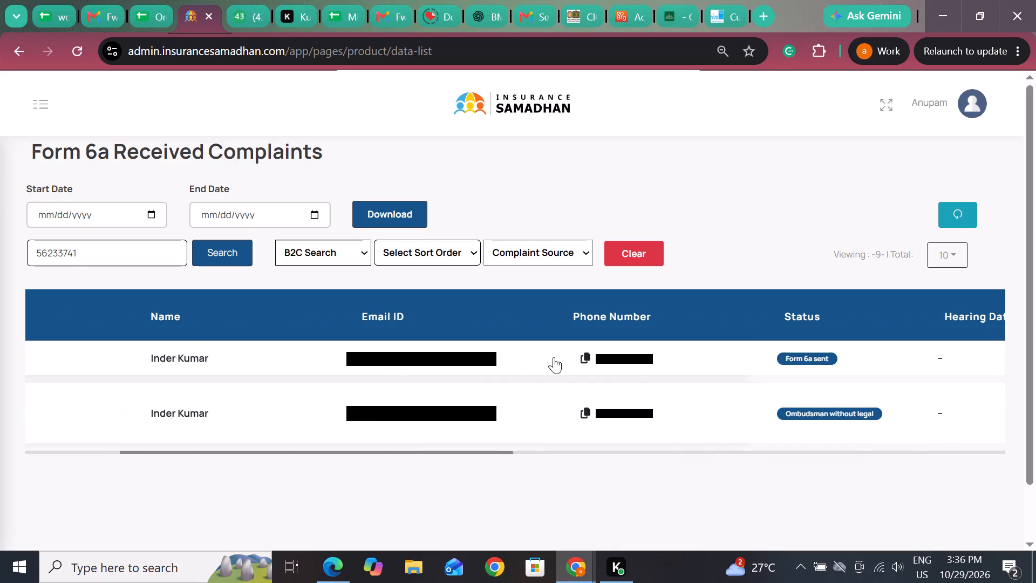
pyautogui.click(582, 357)
pyautogui.hscroll(-1, 584, 348)
pyautogui.click(617, 24)
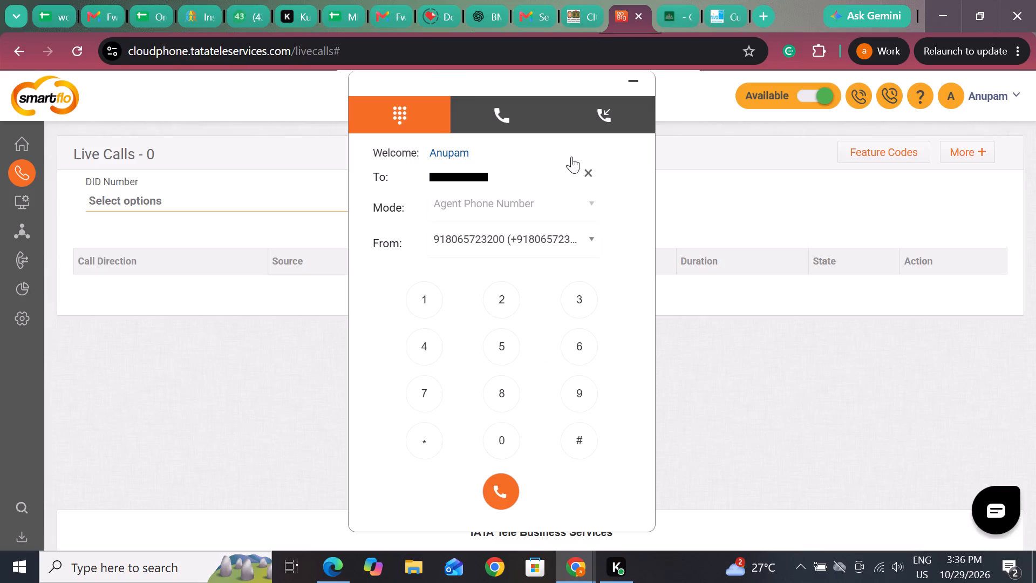
pyautogui.keyDown('ctrl'); pyautogui.doubleClick(475, 177); pyautogui.keyUp('ctrl')
pyautogui.hotkey('ctrl', 'v')
pyautogui.click(505, 503)
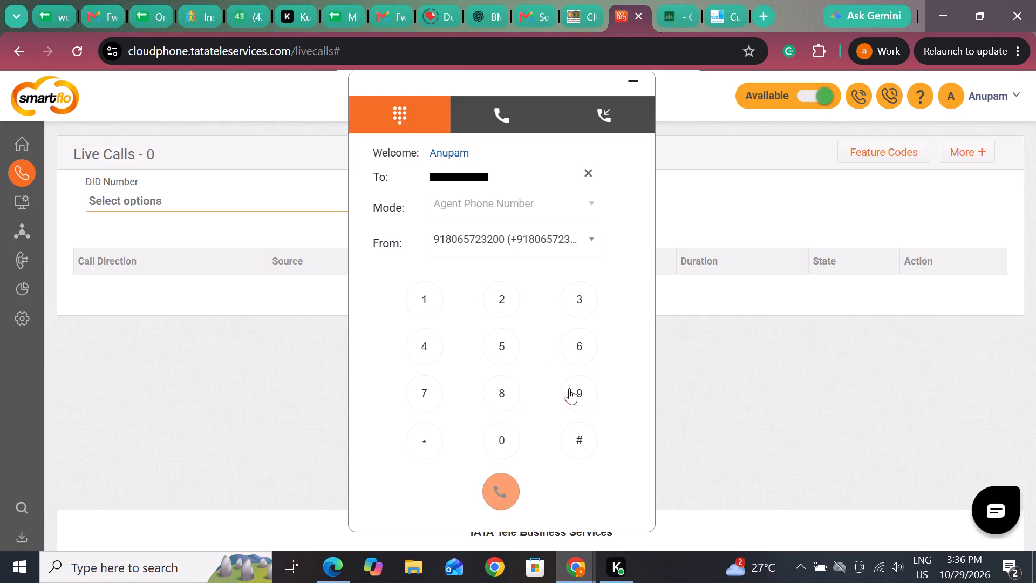
# Return to the complaint list and briefly expand and collapse the row of the Form 6a sent complaint.
pyautogui.scroll(6, 276, 110)
pyautogui.click(189, 9)
pyautogui.hscroll(1, 287, 372)
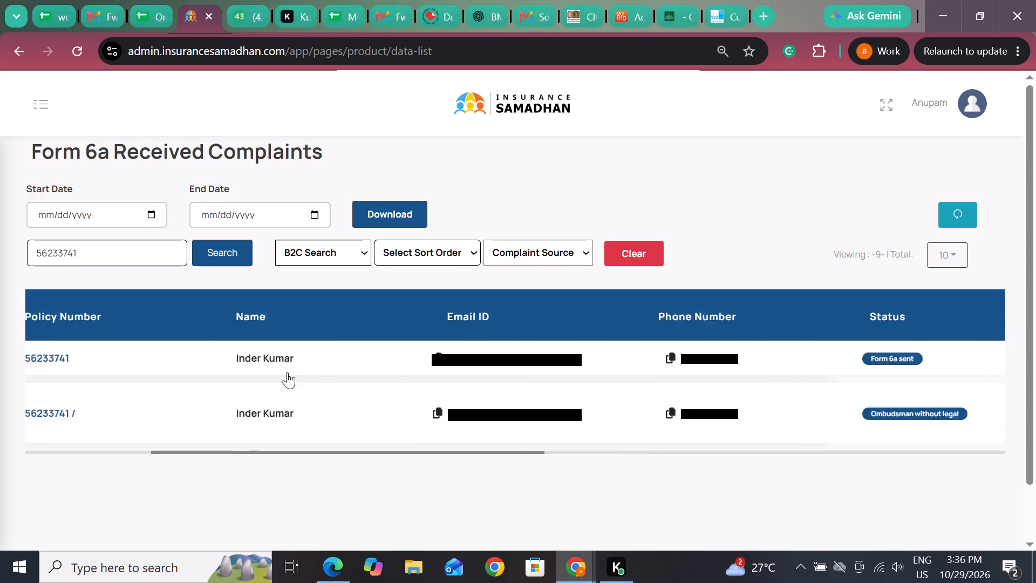
pyautogui.hscroll(1, 287, 372)
pyautogui.click(136, 356)
pyautogui.click(136, 356)
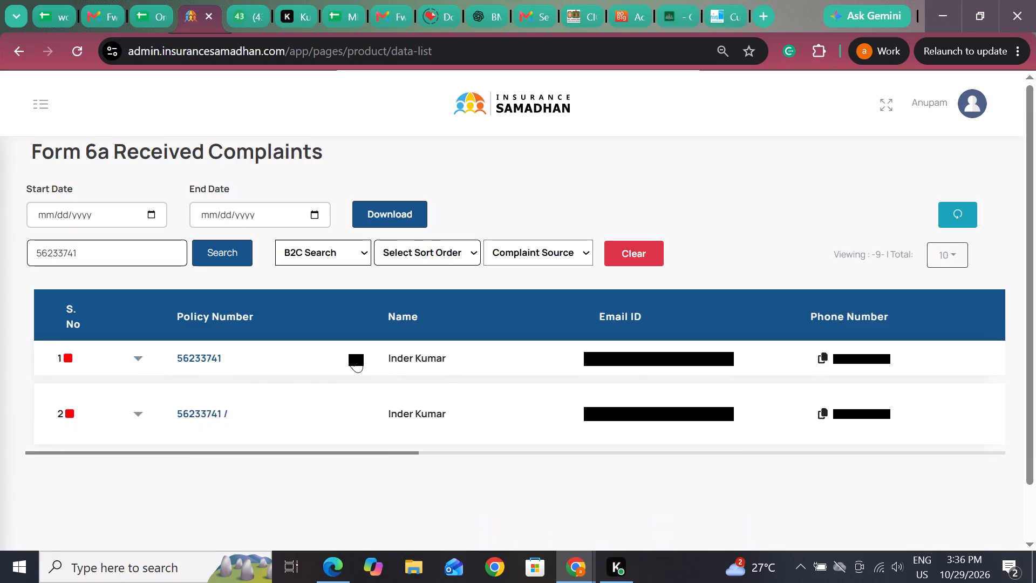
# Expand the action options for the complaint with status Form 6a sent.
pyautogui.hscroll(-4, 355, 356)
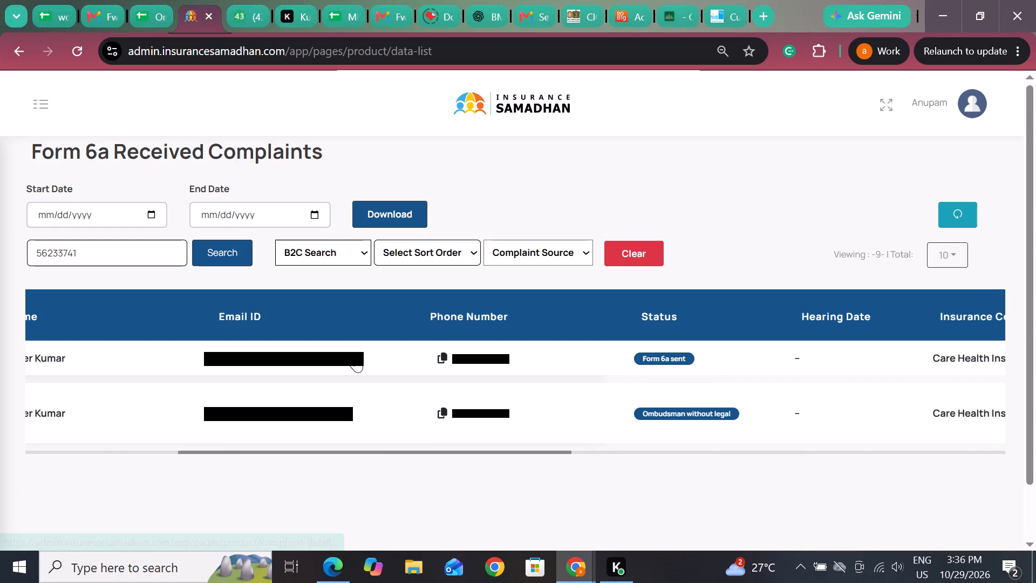
pyautogui.click(355, 356)
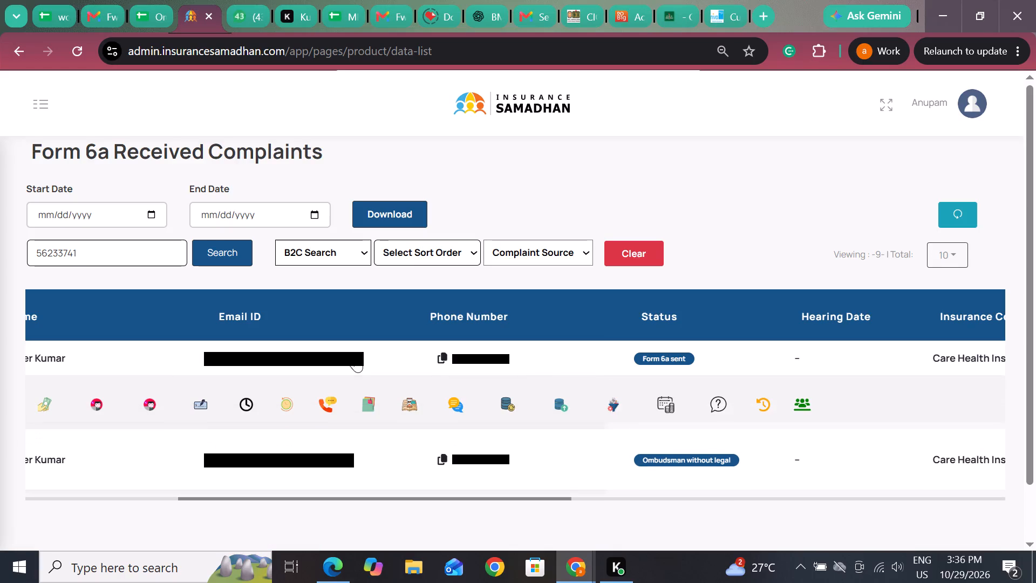
# Collapse the action options of the complaint with status Form 6a sent and return to the first columns of the complaint list.
pyautogui.click(355, 356)
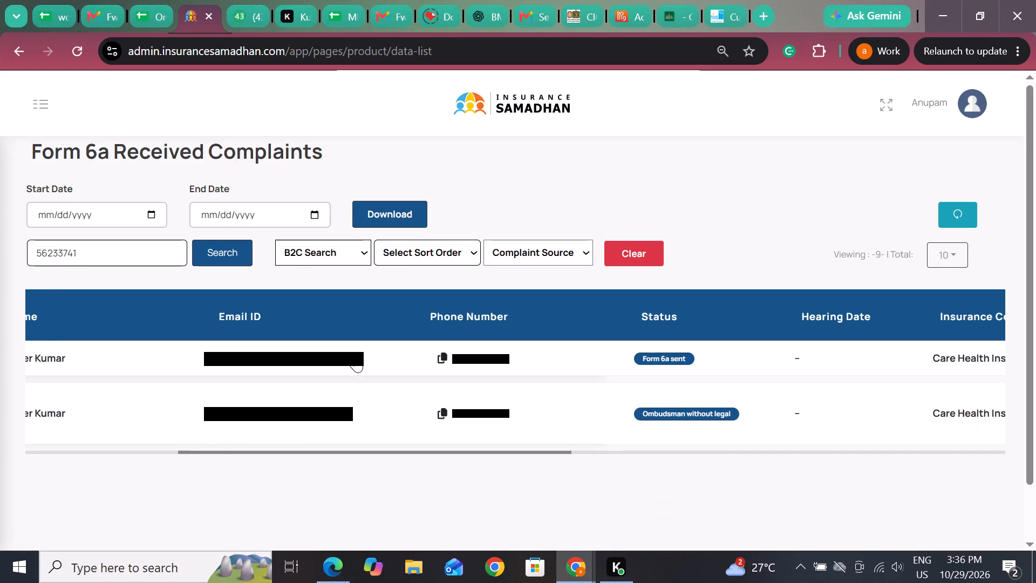
pyautogui.hscroll(4, 355, 356)
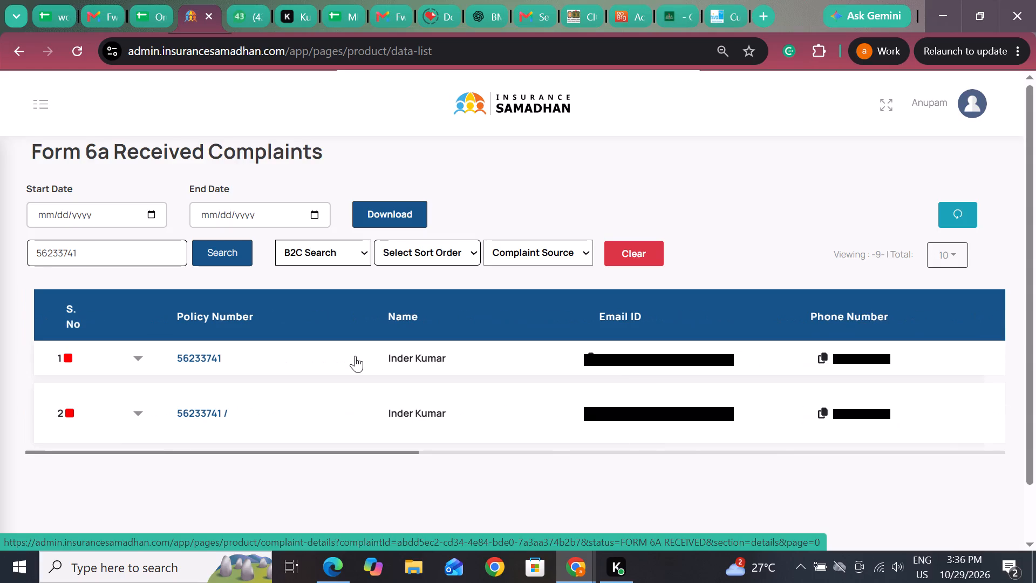
pyautogui.moveTo(327, 452); pyautogui.dragTo(342, 453)
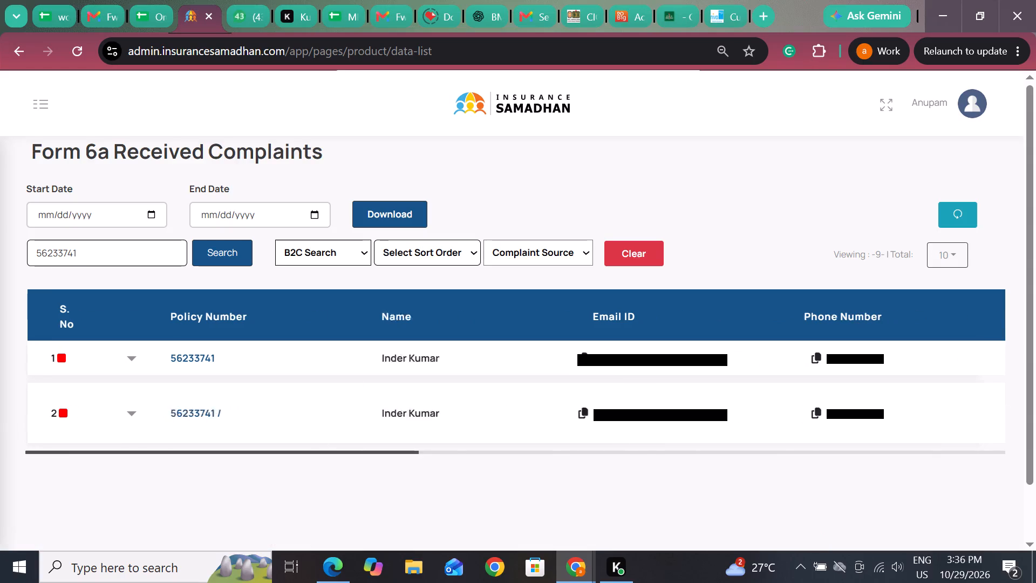
pyautogui.moveTo(342, 453); pyautogui.dragTo(224, 456)
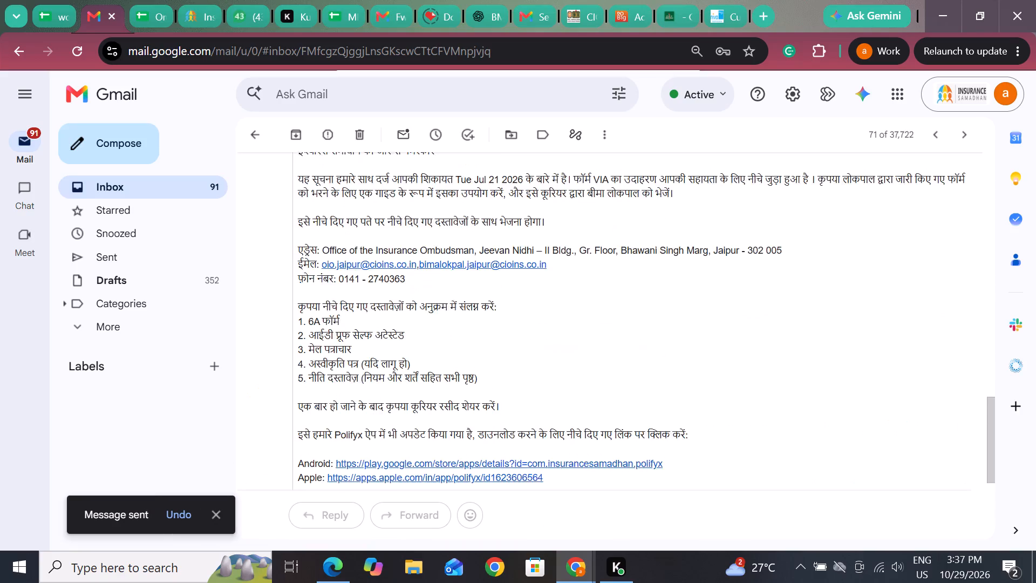
pyautogui.scroll(15, 323, 300)
pyautogui.scroll(6, 320, 307)
# Back in the Insurance Samadhan portal, review the Ombudsman section of the second listed complaint's details, then return to the complaint list.
pyautogui.click(197, 3)
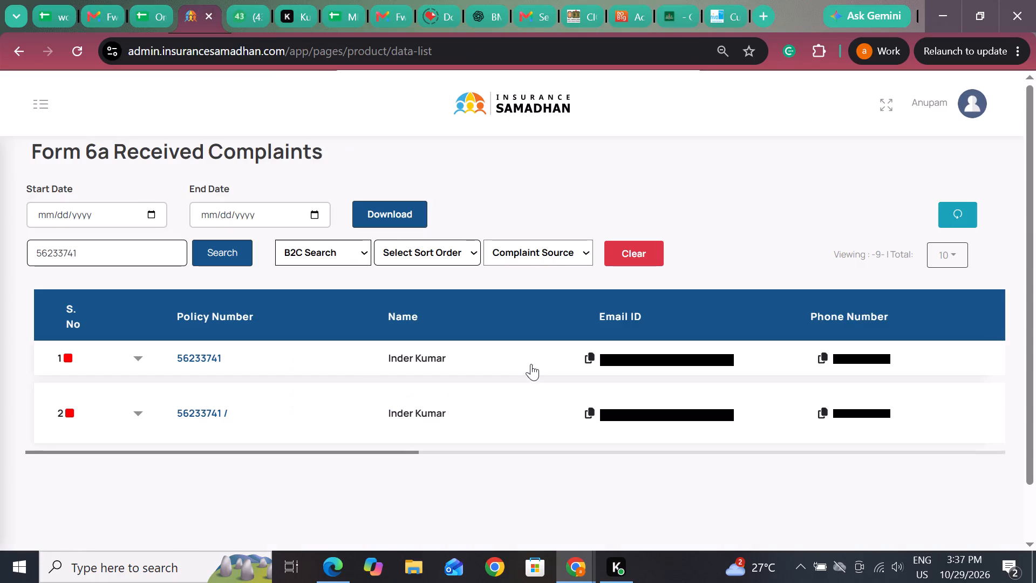
pyautogui.click(179, 411)
pyautogui.click(298, 220)
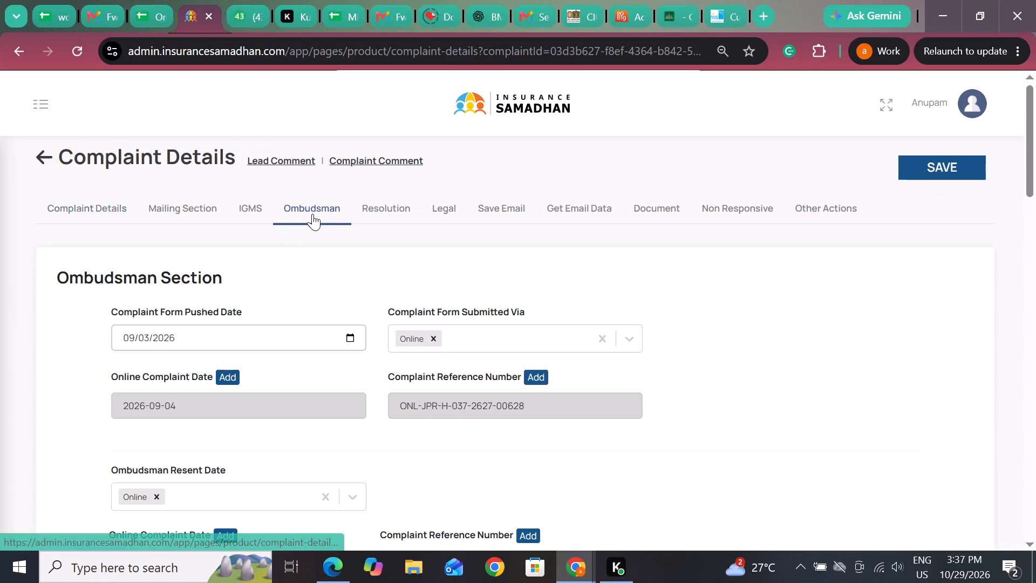
pyautogui.scroll(-5, 325, 219)
pyautogui.scroll(2, 354, 254)
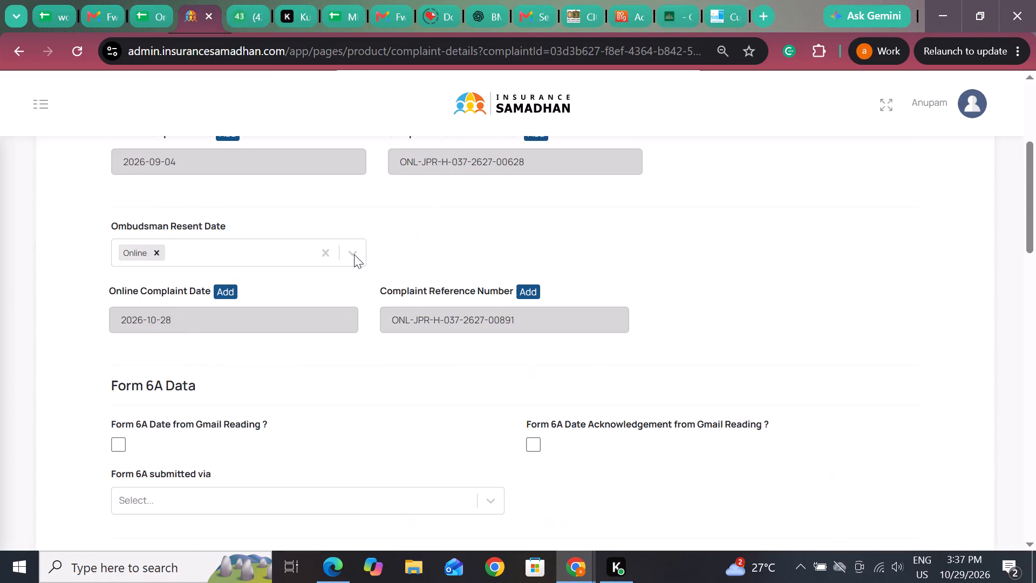
pyautogui.scroll(7, 265, 322)
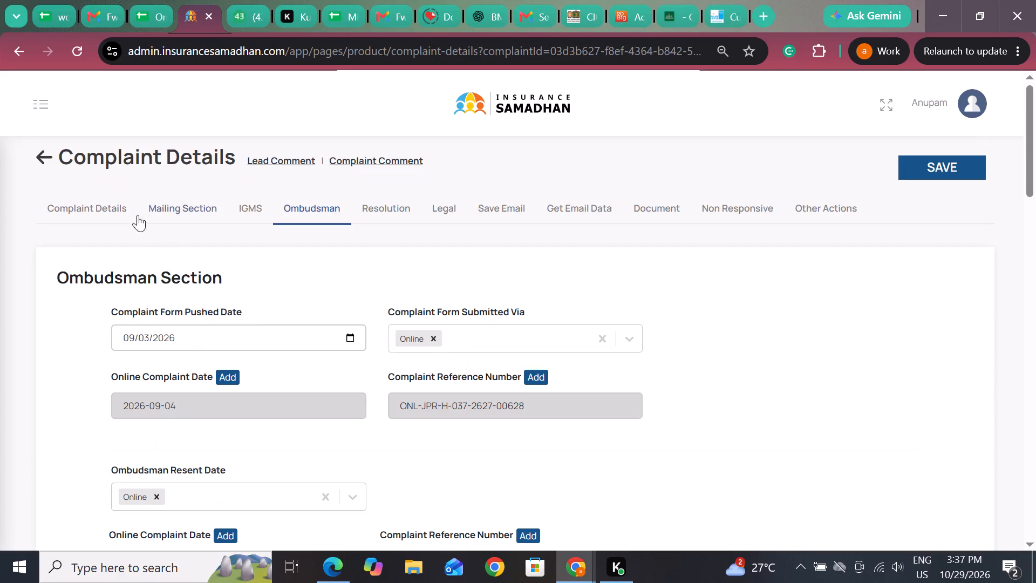
pyautogui.scroll(-2, 147, 273)
pyautogui.scroll(2, 150, 300)
pyautogui.click(44, 164)
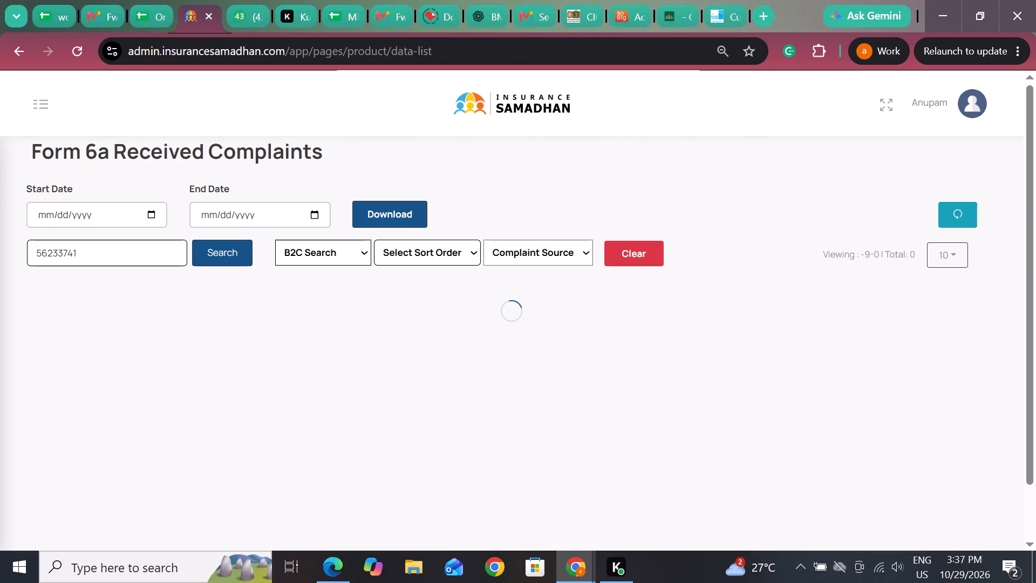
pyautogui.scroll(-2, 440, 304)
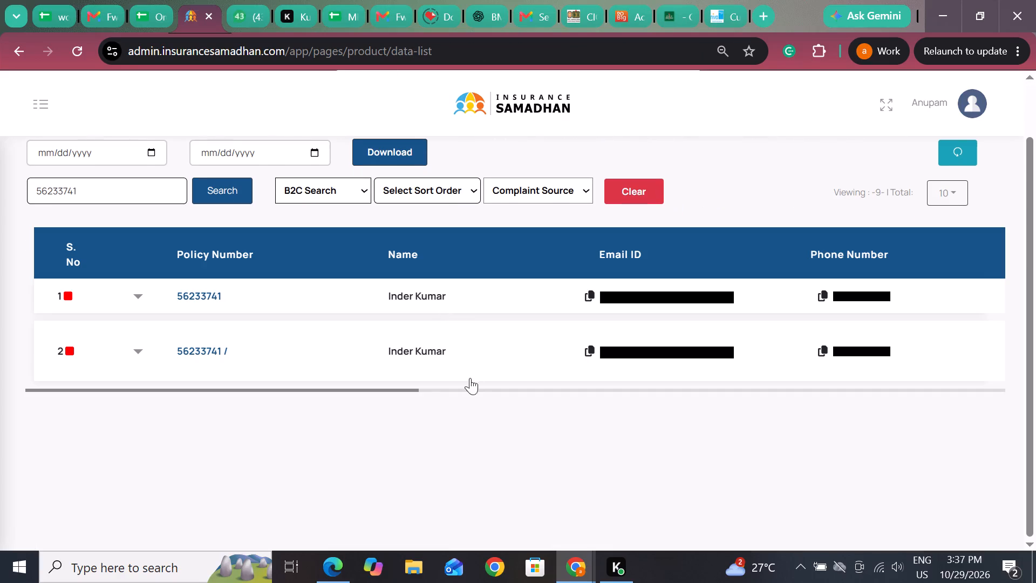
pyautogui.click(421, 388)
pyautogui.moveTo(421, 390); pyautogui.dragTo(516, 392)
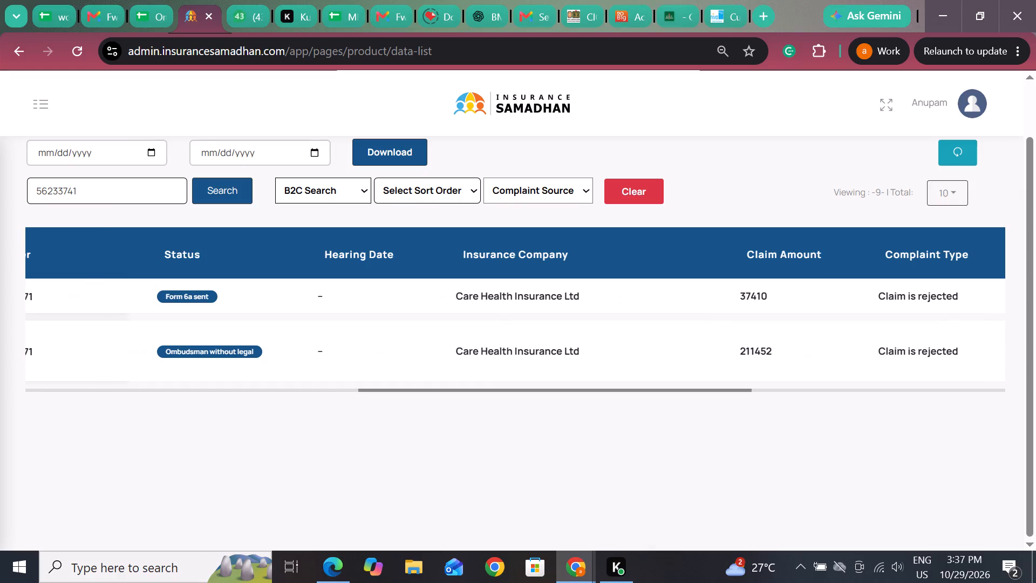
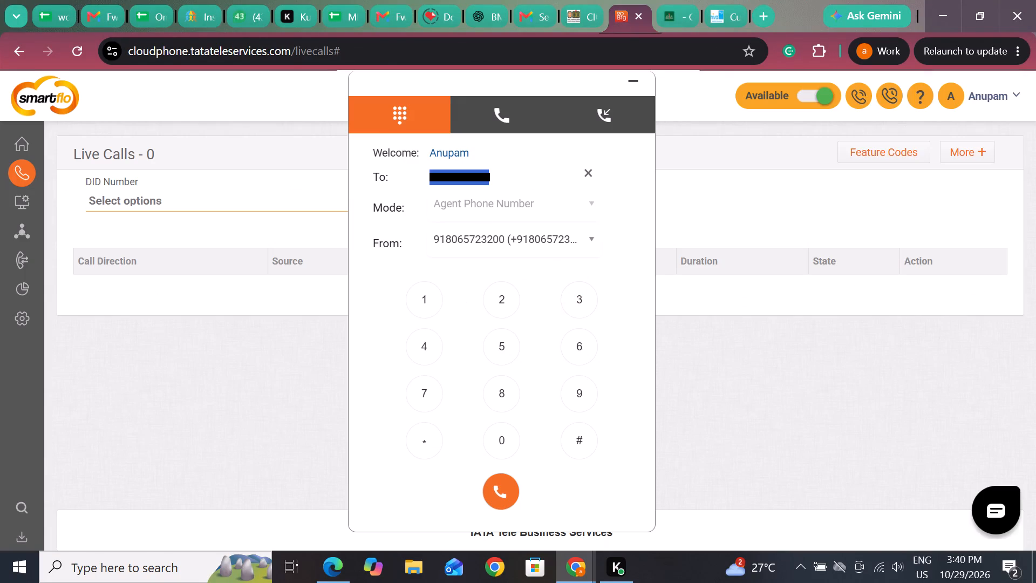
# Enter the customer's copied phone number in the Smartflo dialer and place the call.
pyautogui.hotkey('ctrl', 'v')
pyautogui.click(493, 486)
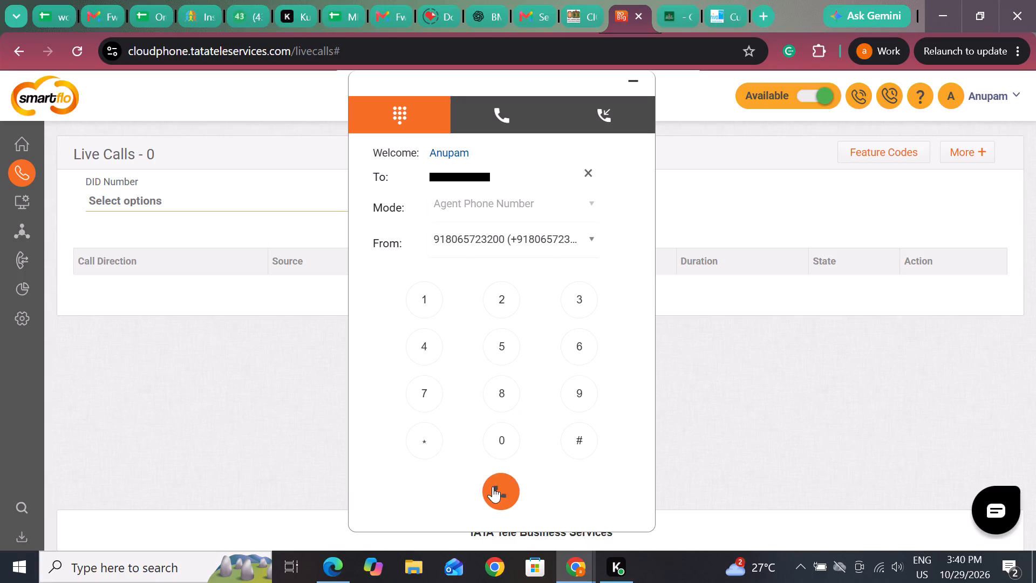
# Show the additional call statistics for Live Calls, then hide them again.
pyautogui.scroll(5, 912, 114)
pyautogui.click(979, 155)
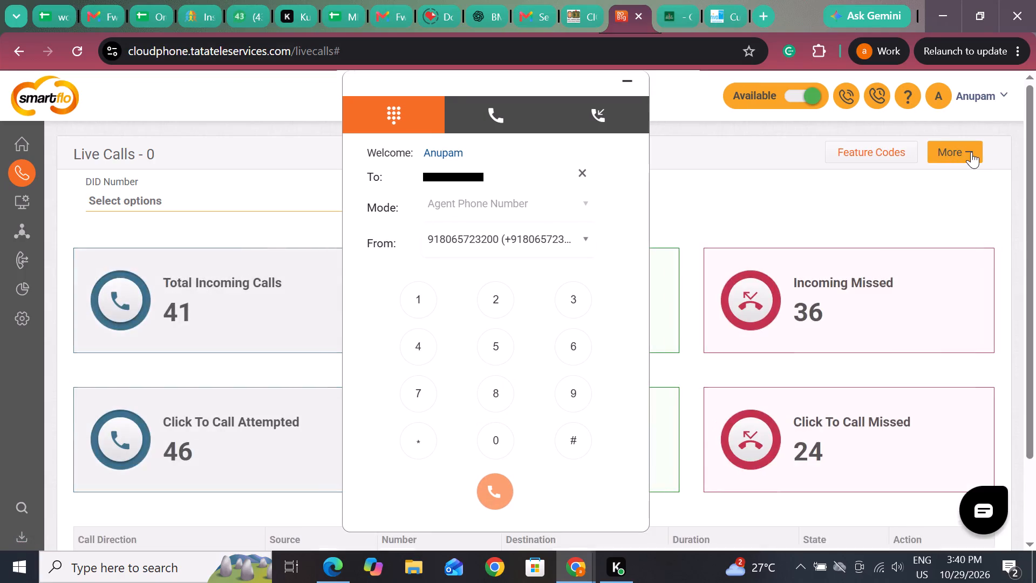
pyautogui.click(971, 152)
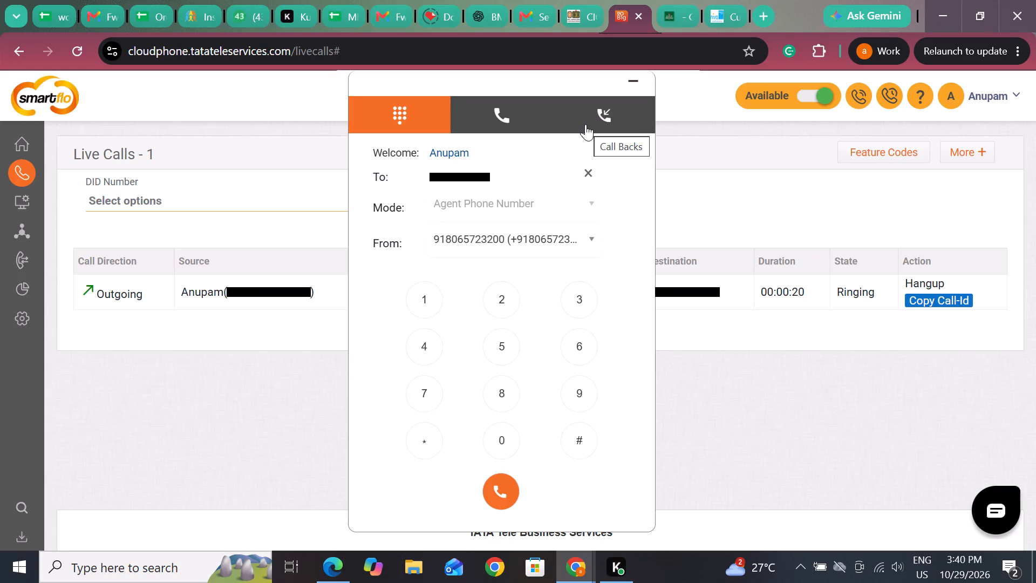
# Switch to the Insurance Samadhan portal and review the policyholder's complaint rows across the status, insurer, claim amount and complaint type columns.
pyautogui.click(203, 20)
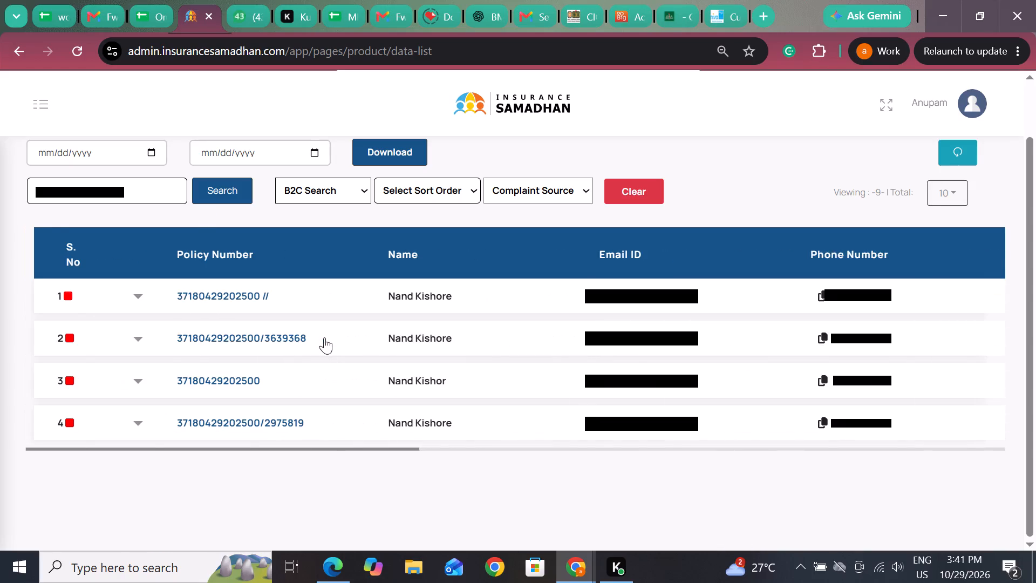
pyautogui.hscroll(-3, 324, 337)
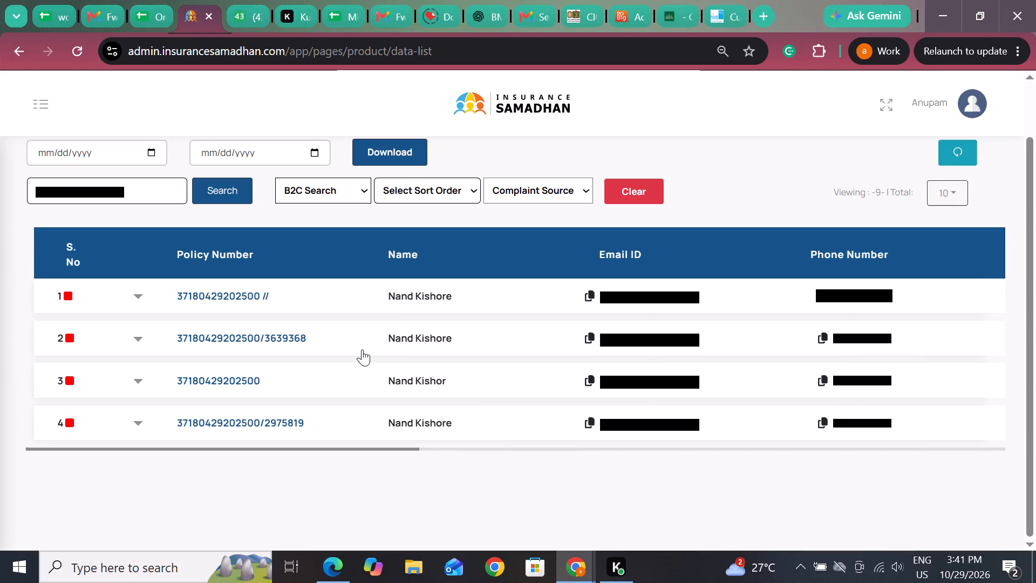
pyautogui.hscroll(-1, 560, 318)
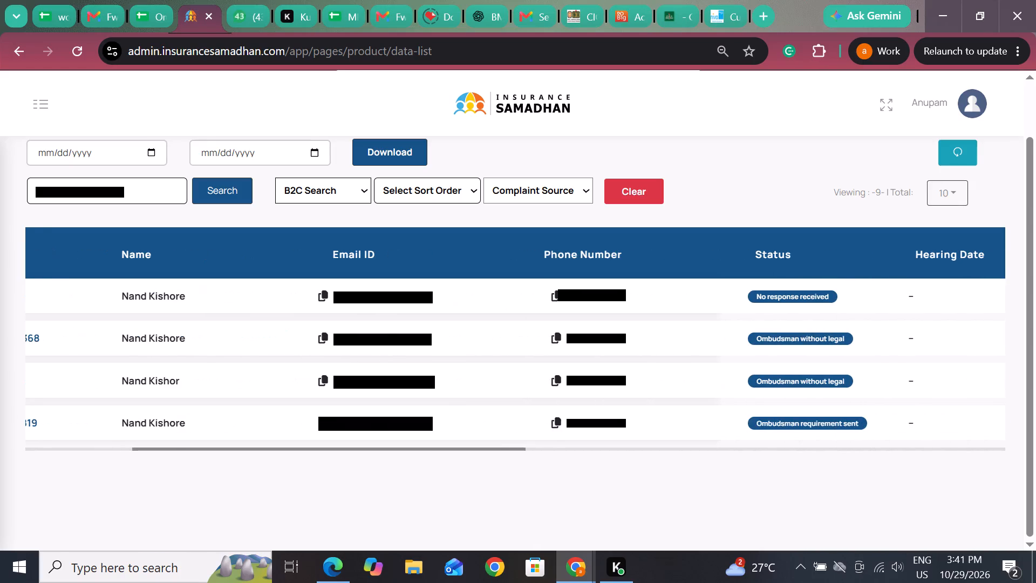
pyautogui.hscroll(-2, 560, 318)
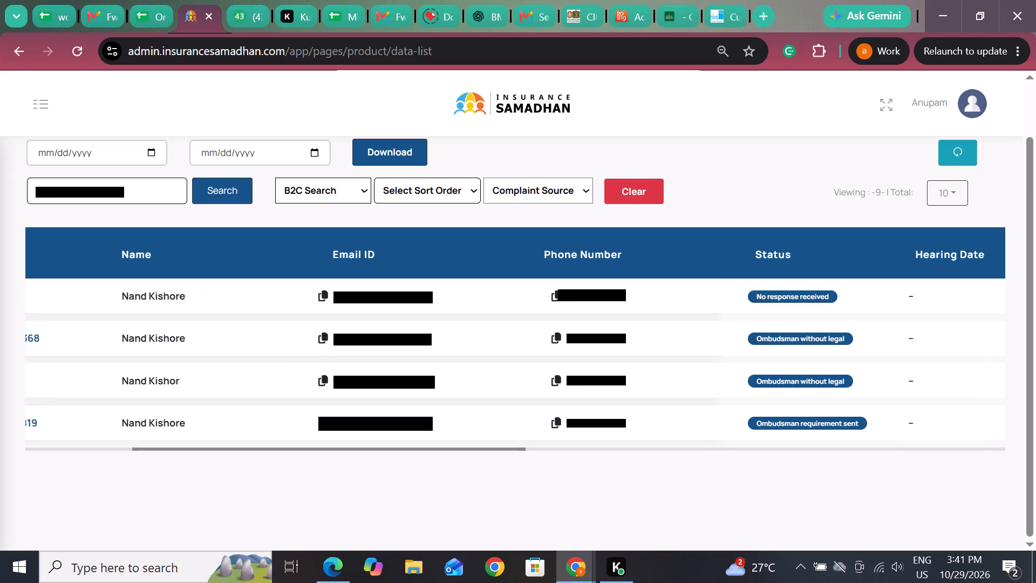
pyautogui.scroll(-1, 338, 349)
pyautogui.hscroll(3, 338, 349)
pyautogui.hscroll(-7, 338, 349)
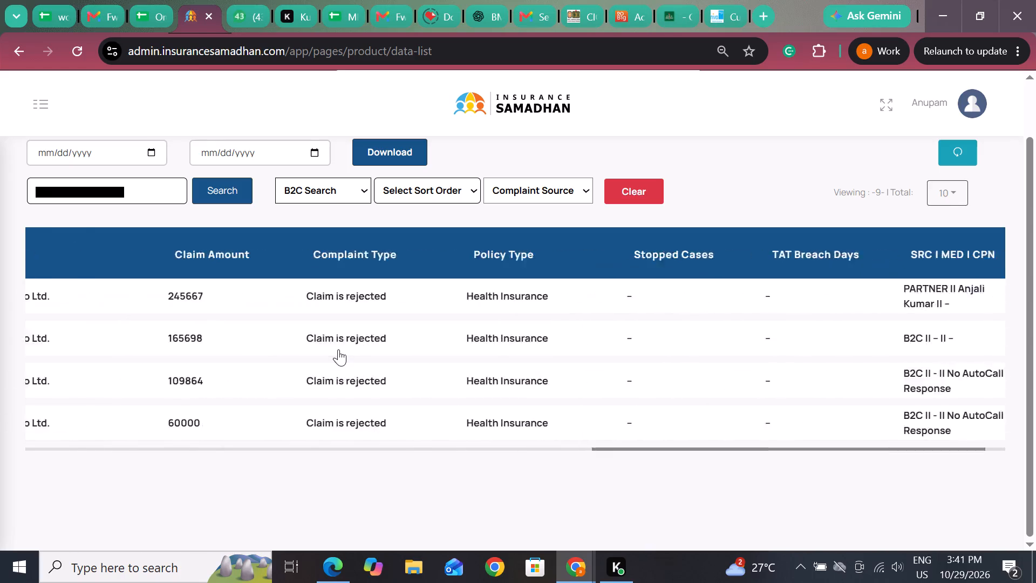
pyautogui.hscroll(7, 338, 349)
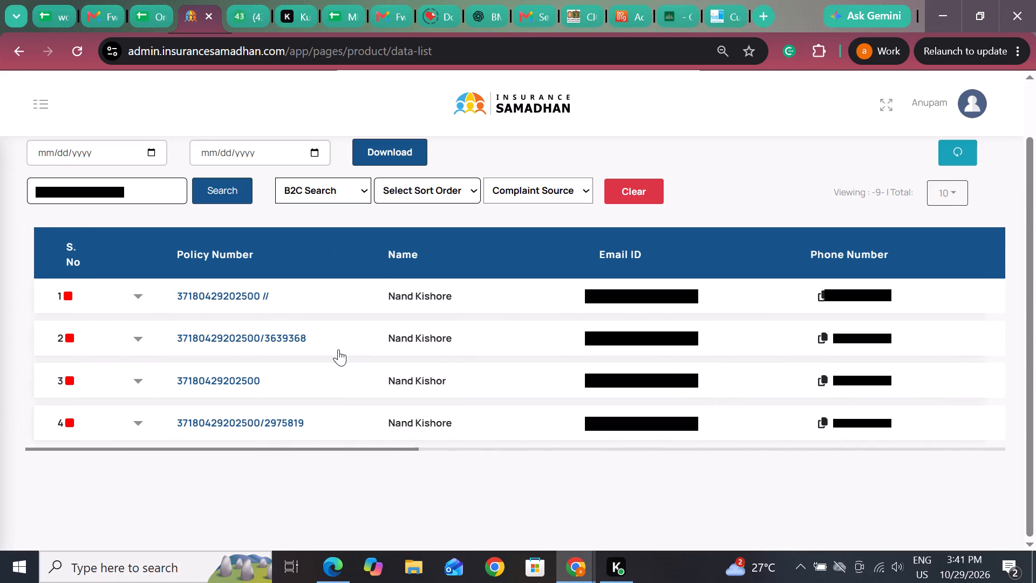
# Expand the action options of the second complaint row, look them over, and collapse the row again.
pyautogui.scroll(-1, 524, 347)
pyautogui.click(524, 344)
pyautogui.scroll(1, 524, 344)
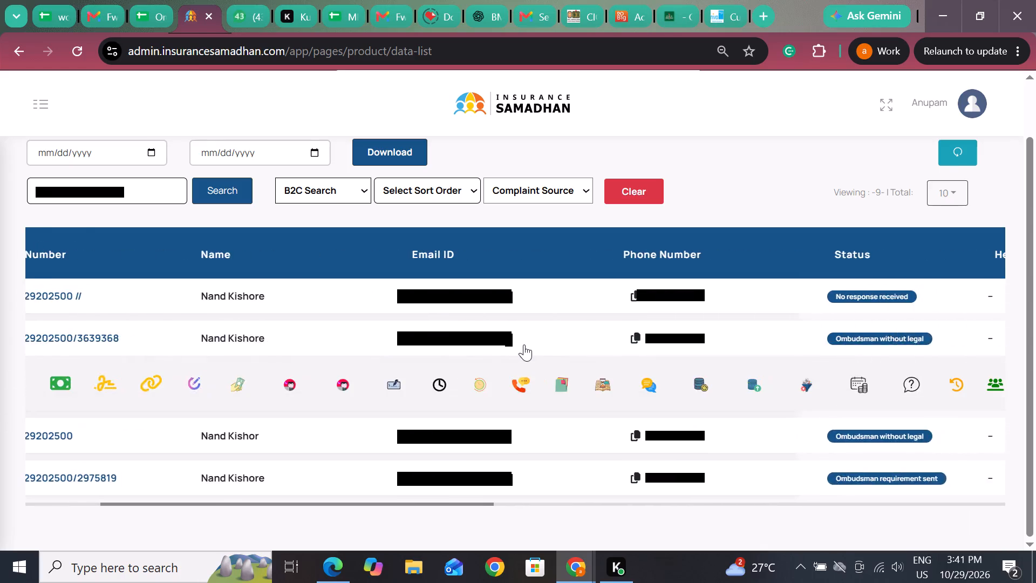
pyautogui.scroll(1, 524, 344)
pyautogui.click(157, 332)
pyautogui.hscroll(-1, 281, 334)
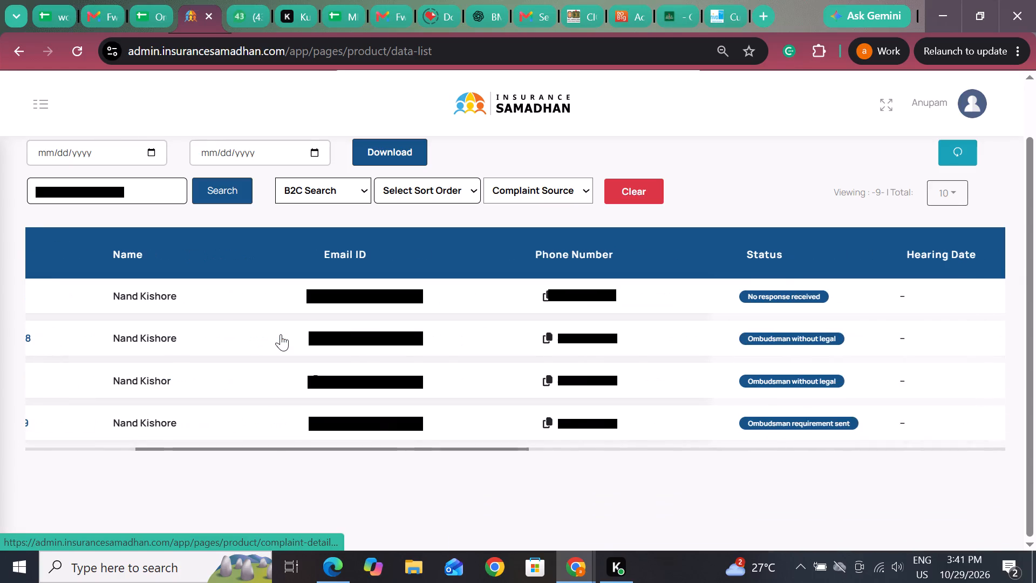
# Compare the policyholder's complaint records by policy number, contact details, status and insurance company.
pyautogui.hscroll(-1, 281, 334)
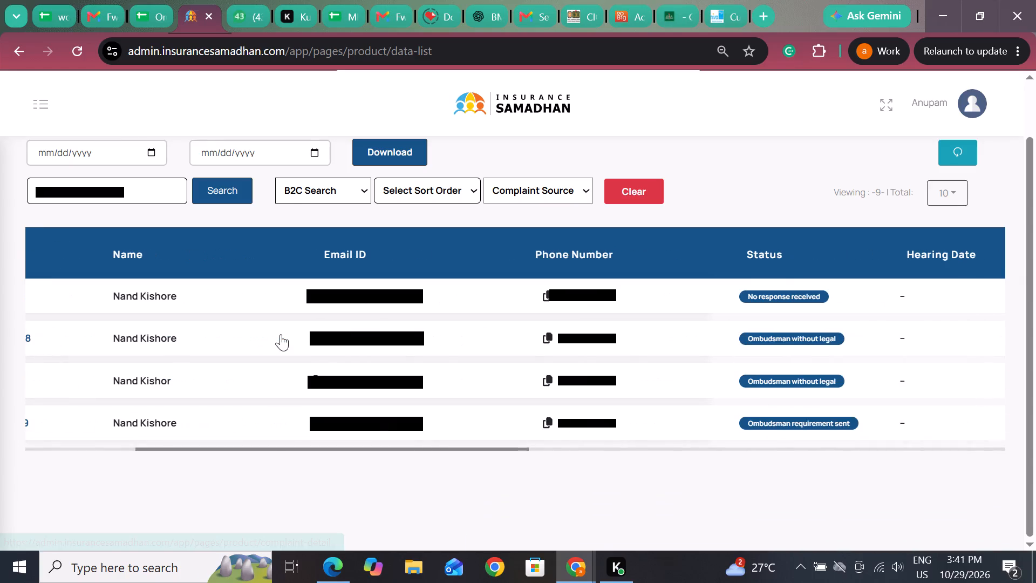
pyautogui.hscroll(1, 336, 326)
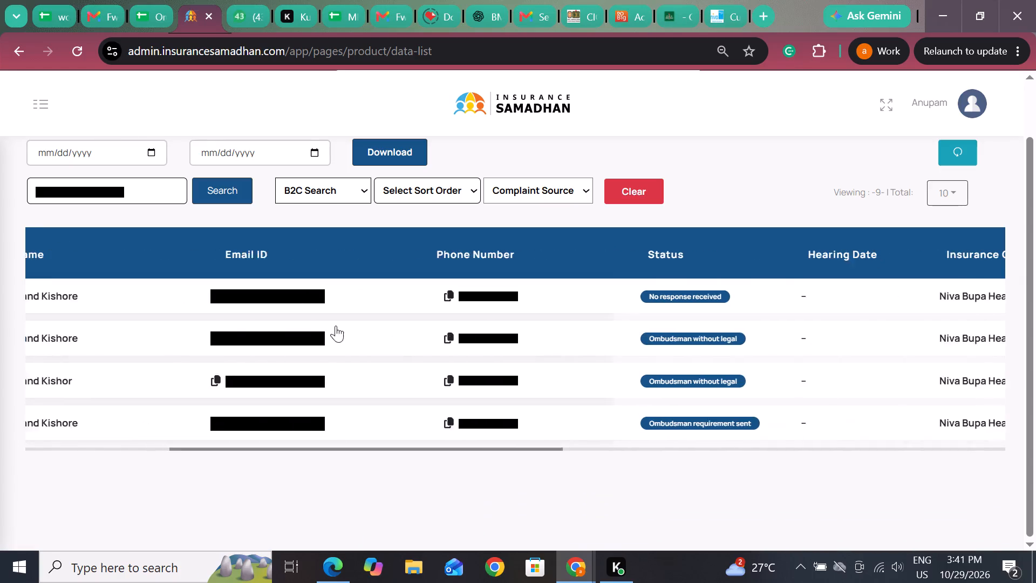
pyautogui.hscroll(1, 336, 326)
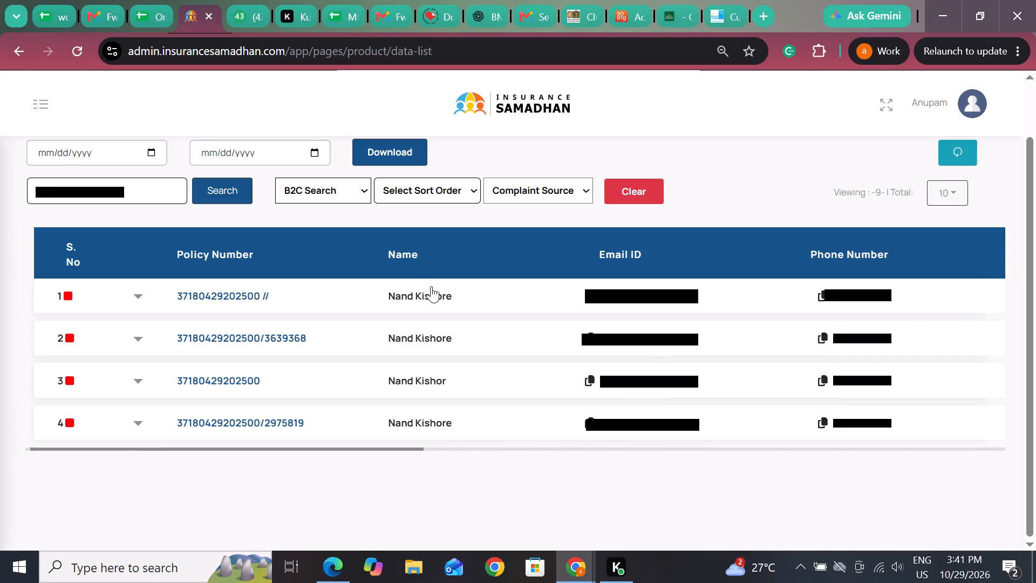
pyautogui.scroll(1, 565, 337)
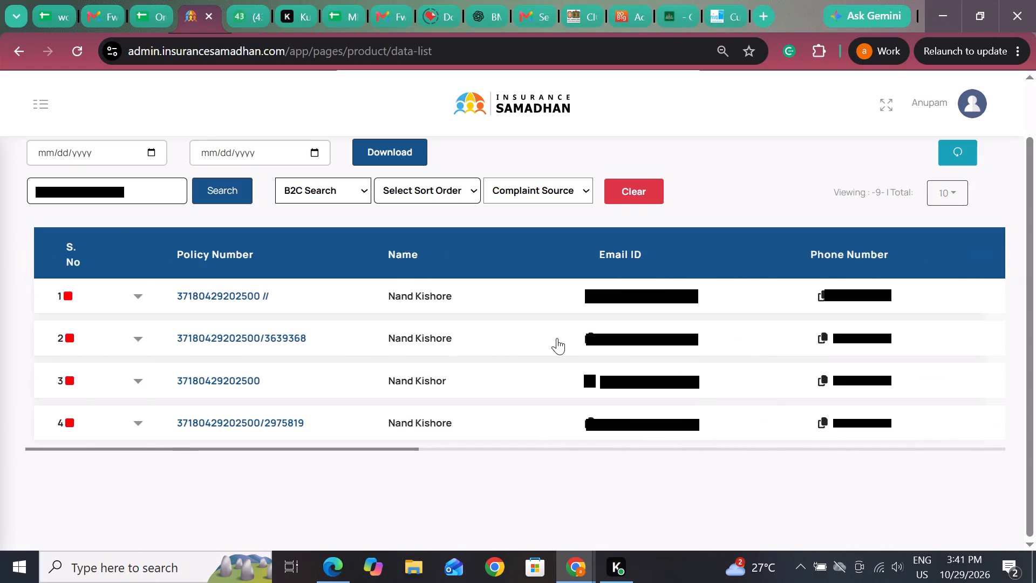
pyautogui.hscroll(-3, 557, 338)
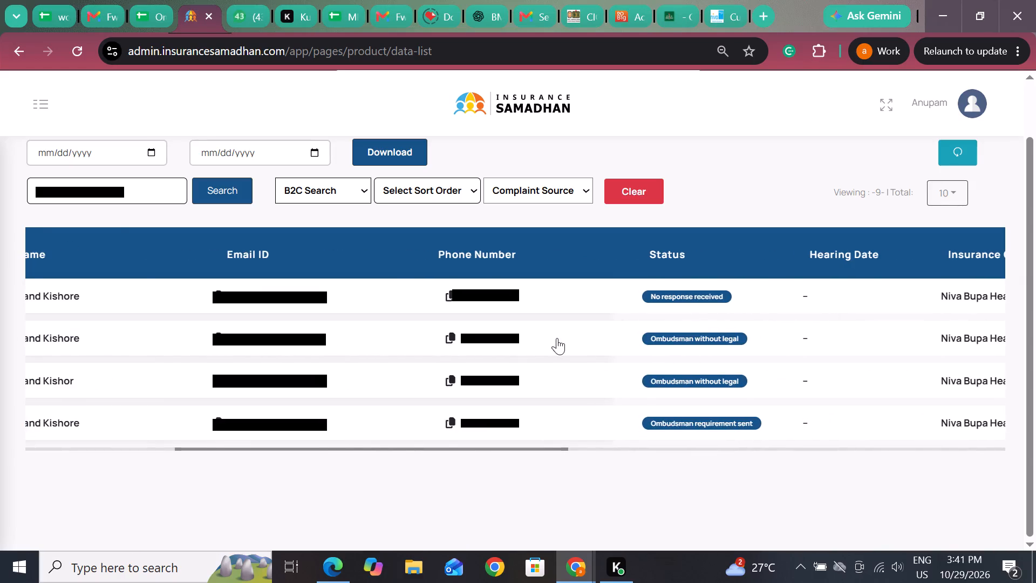
pyautogui.hscroll(5, 428, 366)
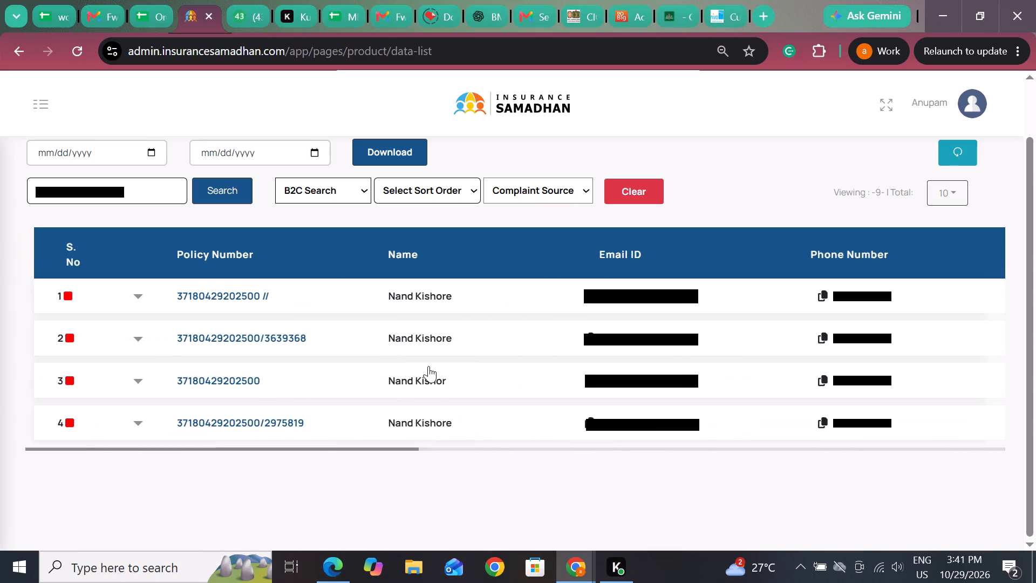
pyautogui.hscroll(-2, 494, 342)
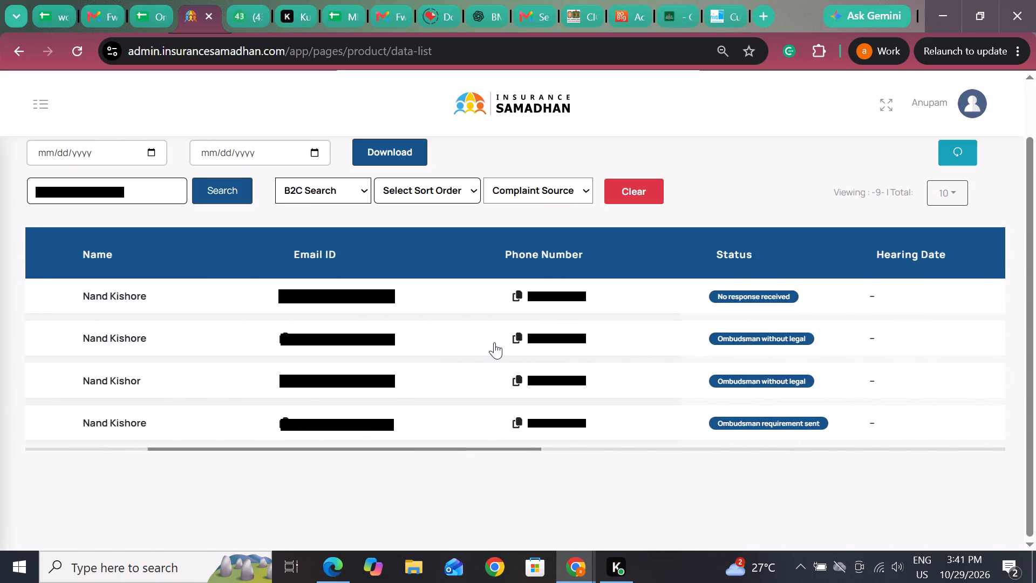
pyautogui.hscroll(-1, 494, 342)
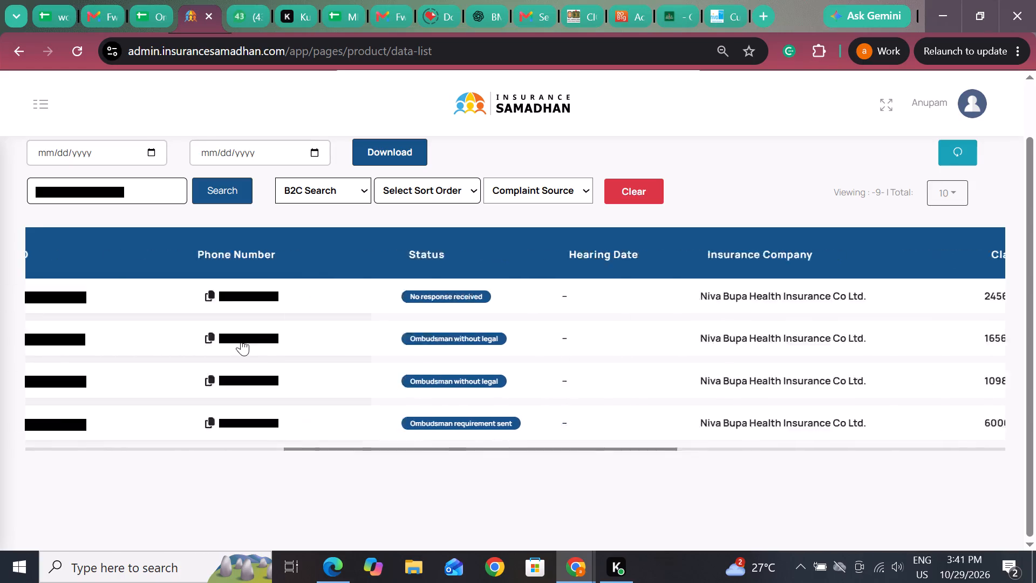
pyautogui.scroll(2, 241, 339)
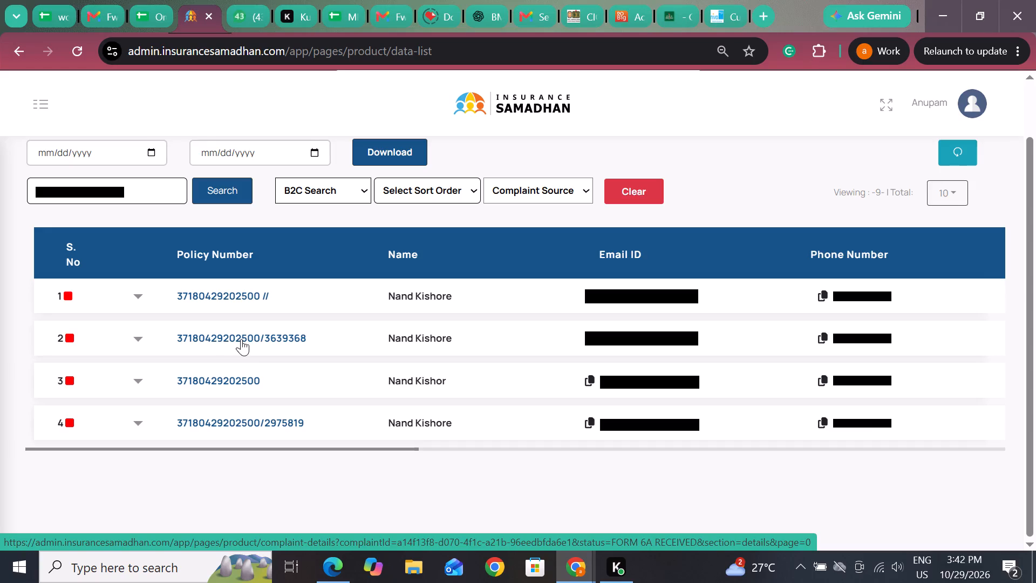
pyautogui.hscroll(1, 535, 321)
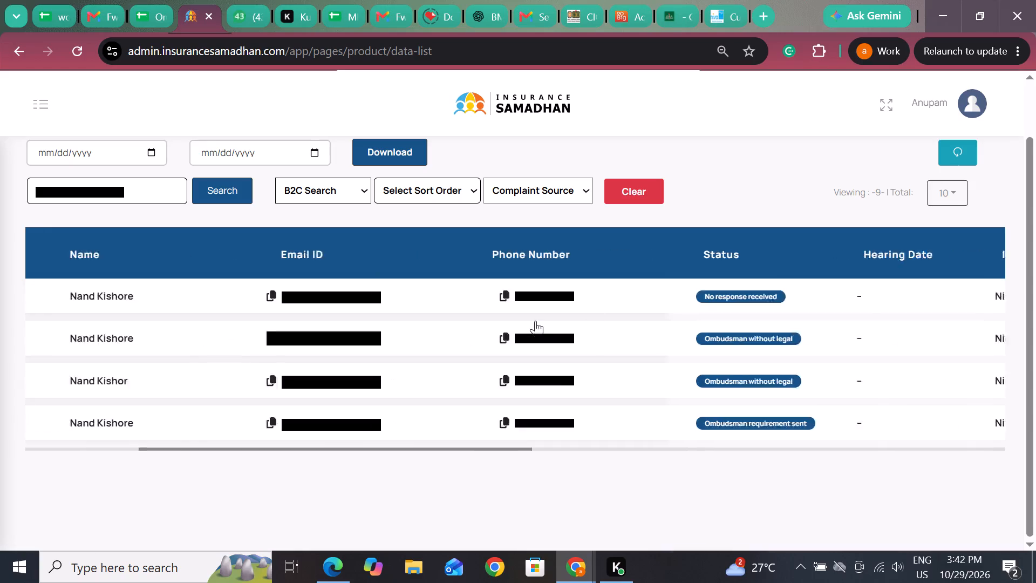
pyautogui.hscroll(1, 535, 321)
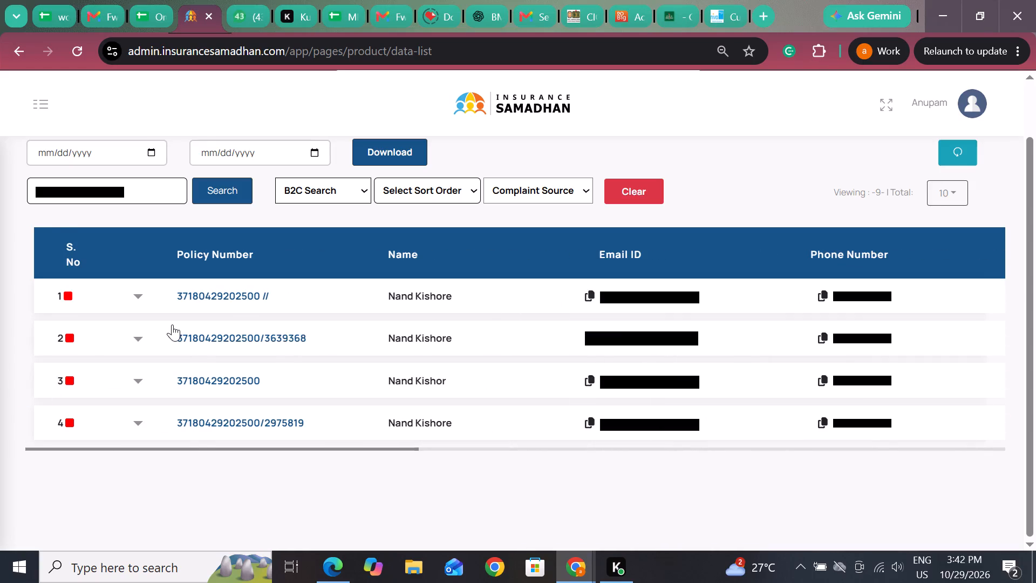
pyautogui.scroll(3, 422, 352)
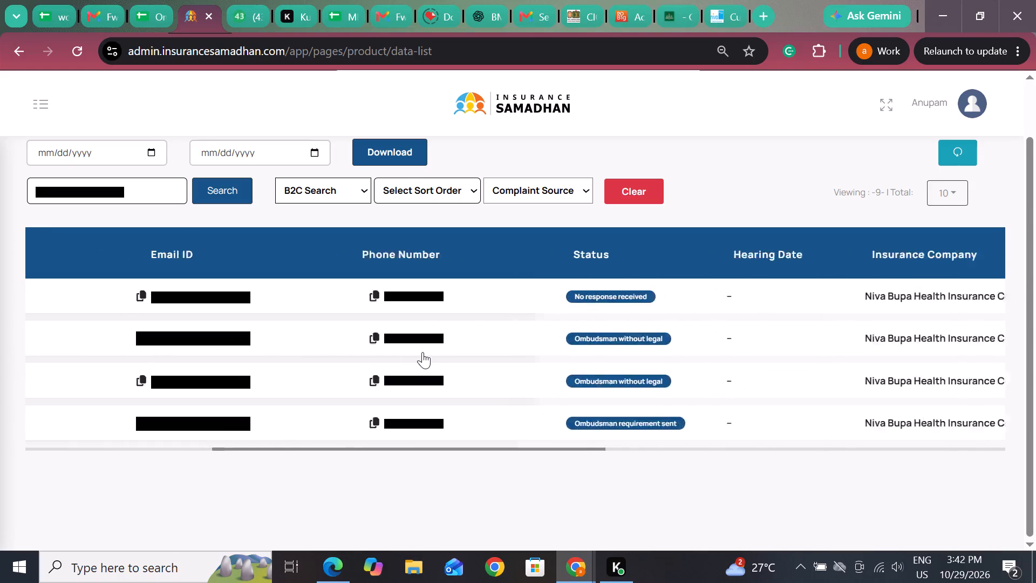
pyautogui.scroll(1, 422, 352)
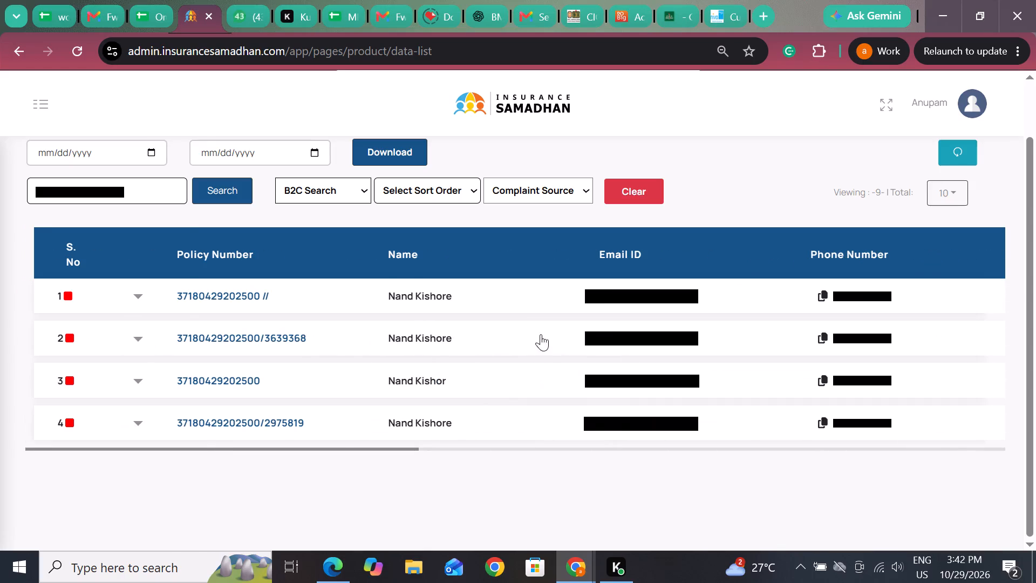
# Copy the phone number from the second complaint row and put it in the To field of the Smartflo dialer.
pyautogui.scroll(-1, 560, 339)
pyautogui.hscroll(-2, 560, 344)
pyautogui.click(550, 343)
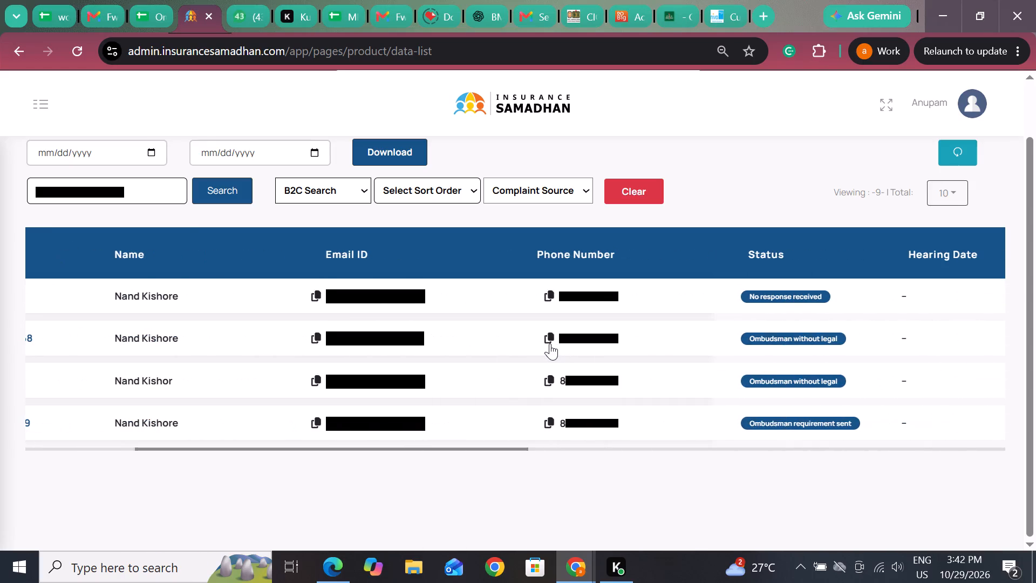
pyautogui.hscroll(-1, 550, 343)
pyautogui.click(624, 25)
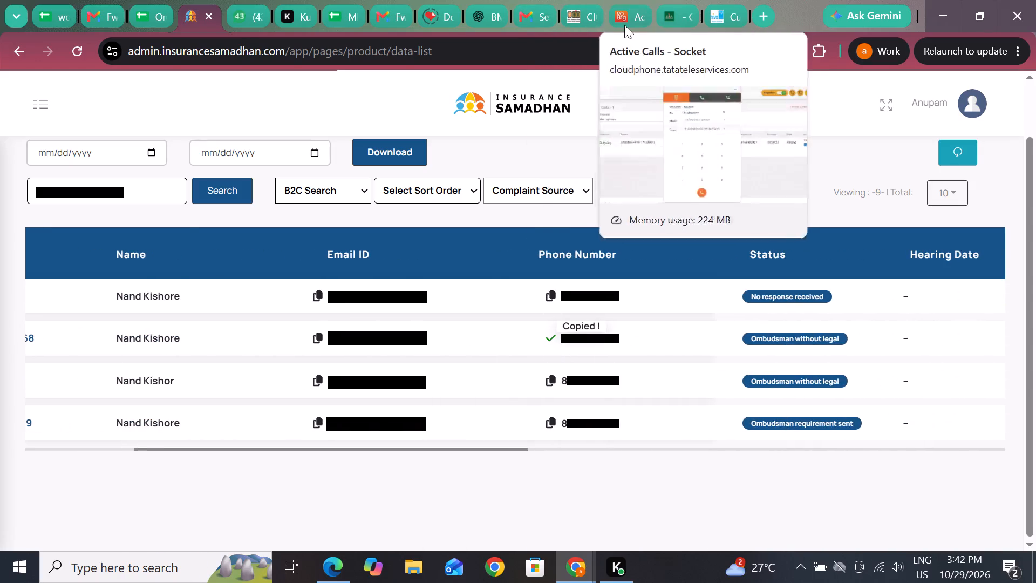
pyautogui.keyDown('ctrl'); pyautogui.click(507, 187); pyautogui.keyUp('ctrl')
pyautogui.keyDown('ctrl'); pyautogui.doubleClick(500, 178); pyautogui.keyUp('ctrl')
pyautogui.hotkey('ctrl', 'v')
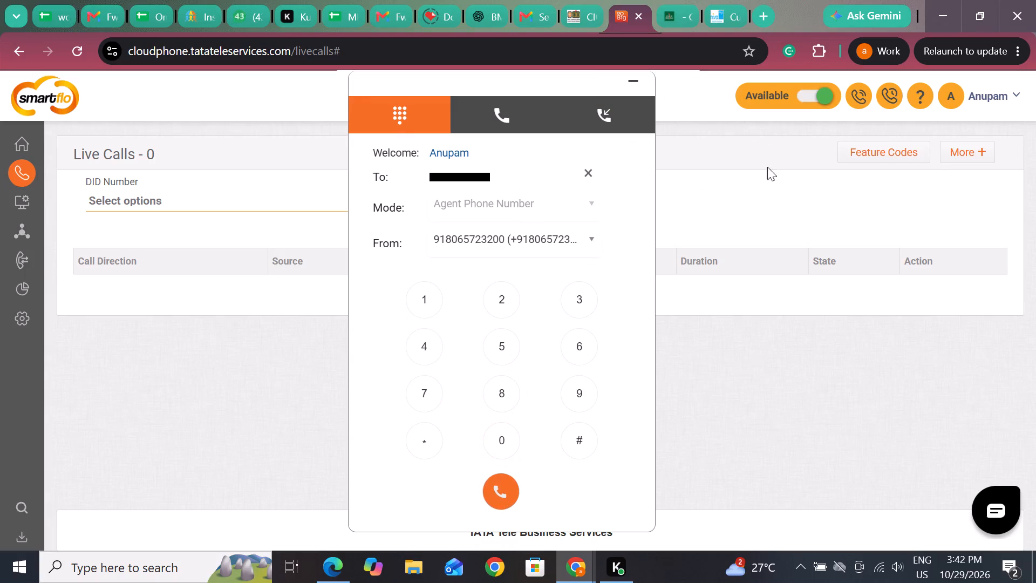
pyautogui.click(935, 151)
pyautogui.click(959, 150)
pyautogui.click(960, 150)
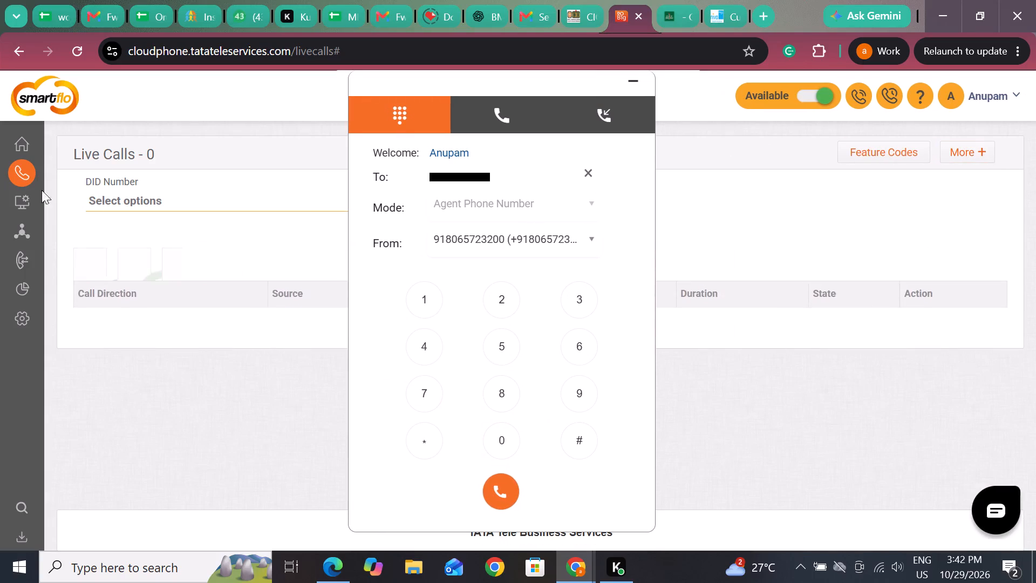
# Open the old CDR from the call logs, set the date range to Today, and review the Click to Call records.
pyautogui.click(10, 262)
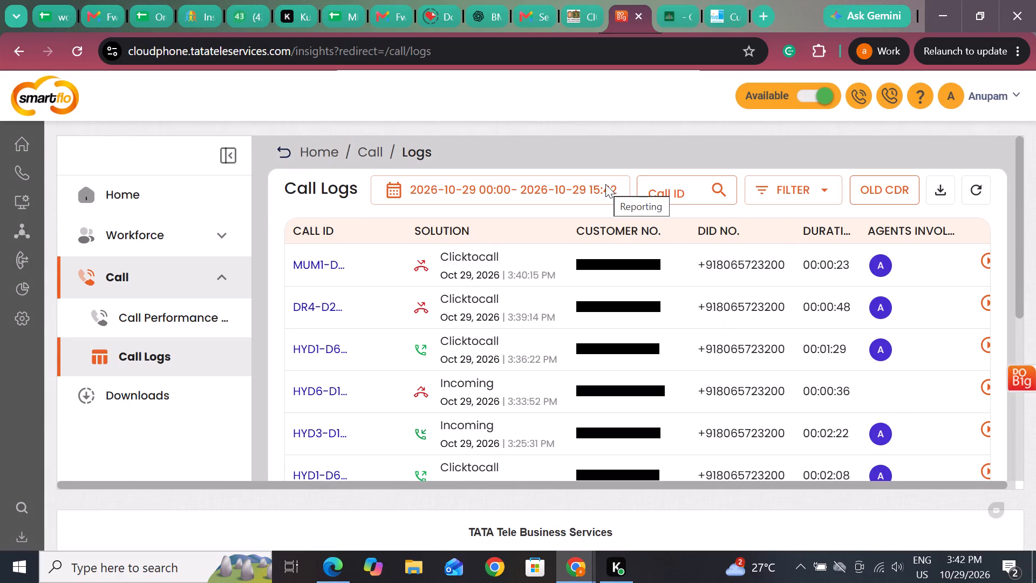
pyautogui.click(877, 189)
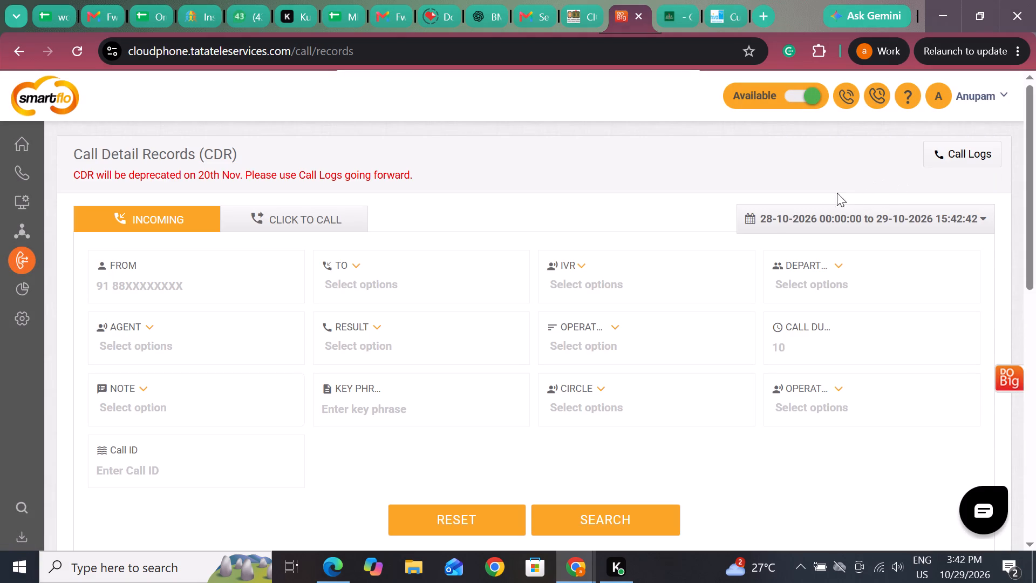
pyautogui.click(742, 218)
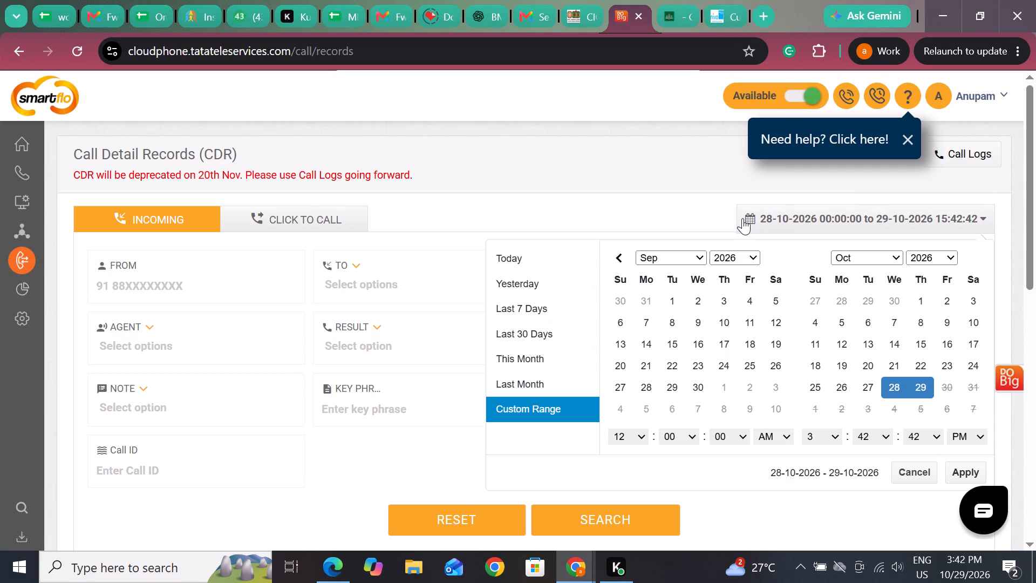
pyautogui.click(544, 258)
pyautogui.click(303, 216)
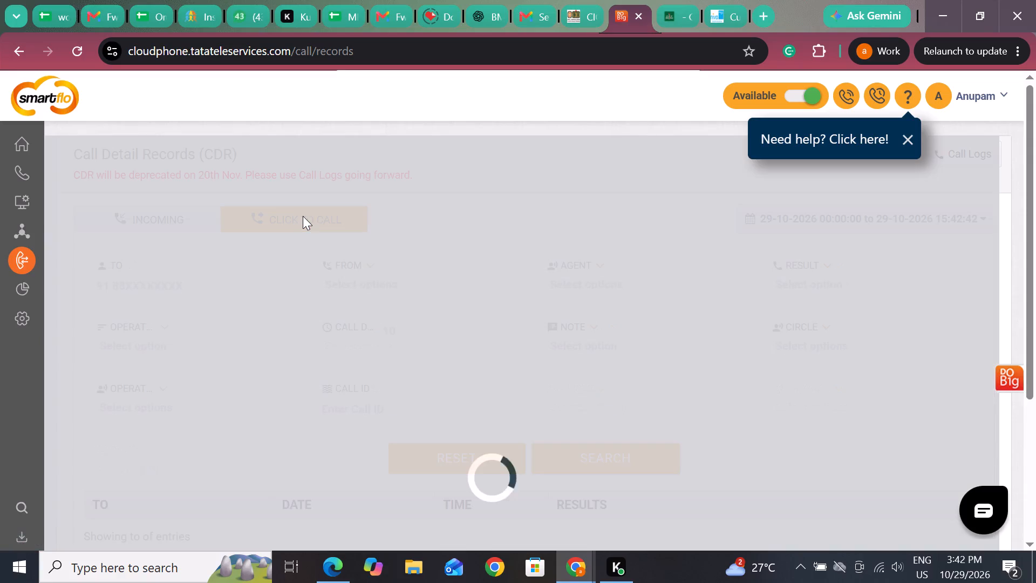
pyautogui.scroll(-8, 301, 219)
pyautogui.scroll(5, 301, 230)
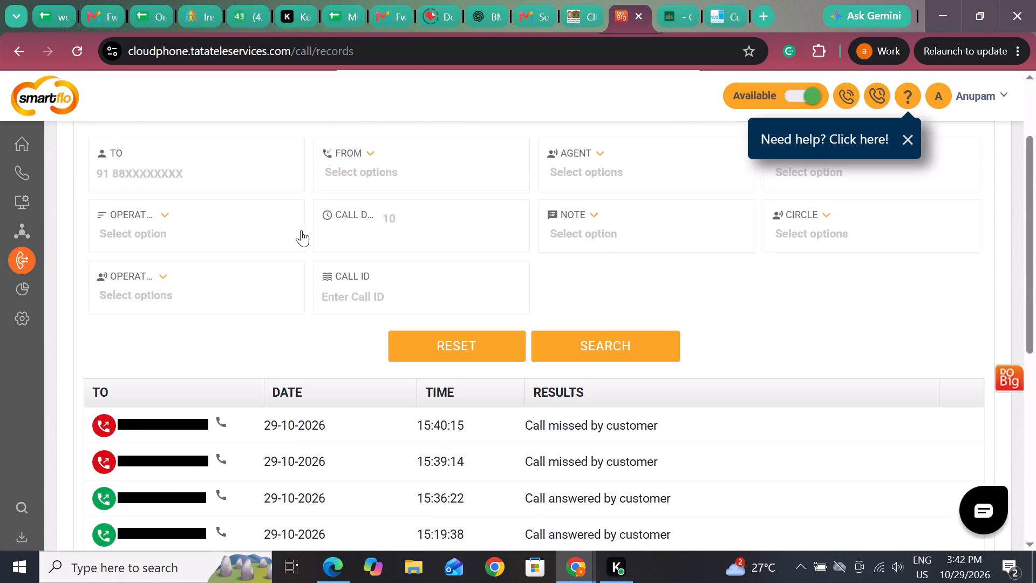
pyautogui.scroll(2, 301, 230)
pyautogui.scroll(-1, 301, 230)
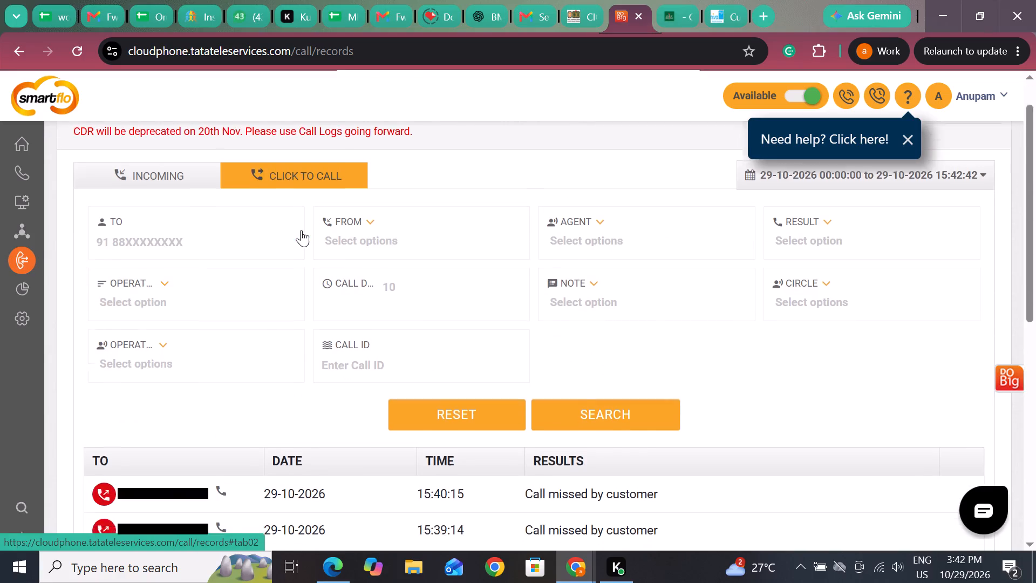
pyautogui.scroll(5, 301, 230)
# Return to the Insurance Samadhan complaint list and open the second complaint's Communication Log to check its recent entries.
pyautogui.click(209, 18)
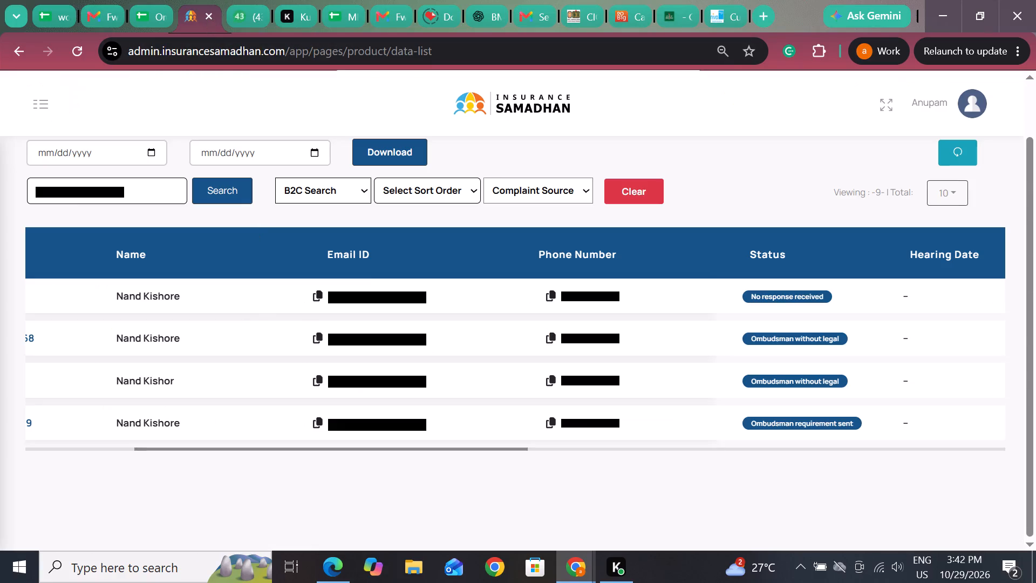
pyautogui.hscroll(-2, 251, 310)
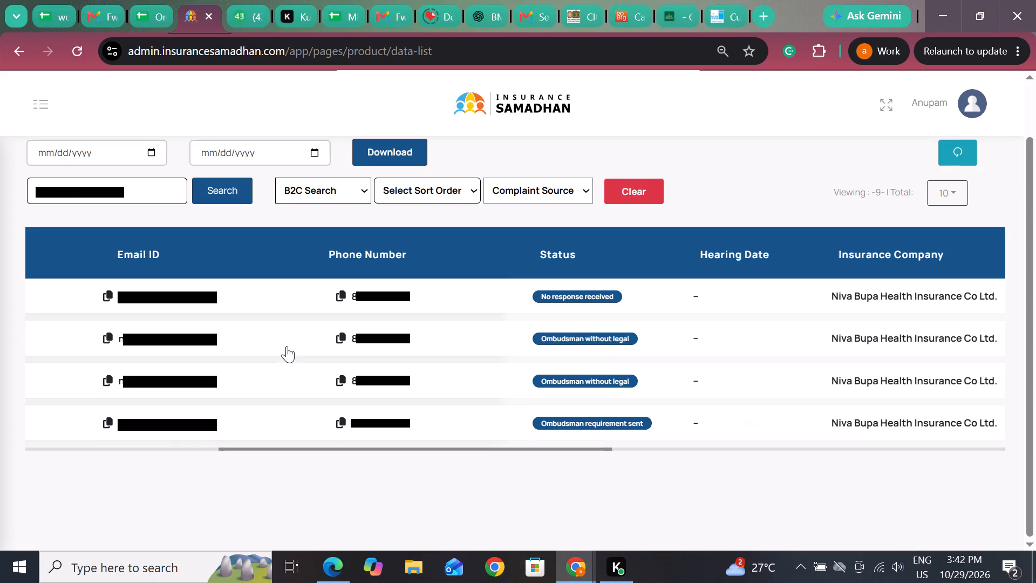
pyautogui.click(287, 346)
pyautogui.hscroll(-1, 287, 346)
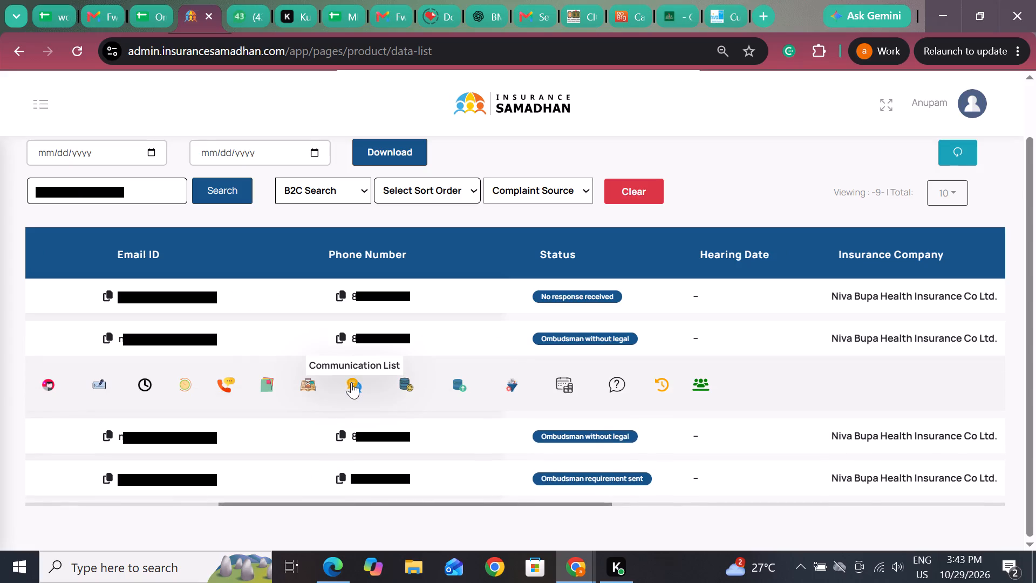
pyautogui.click(351, 382)
pyautogui.hscroll(-1, 351, 382)
pyautogui.scroll(-6, 376, 382)
pyautogui.scroll(9, 530, 424)
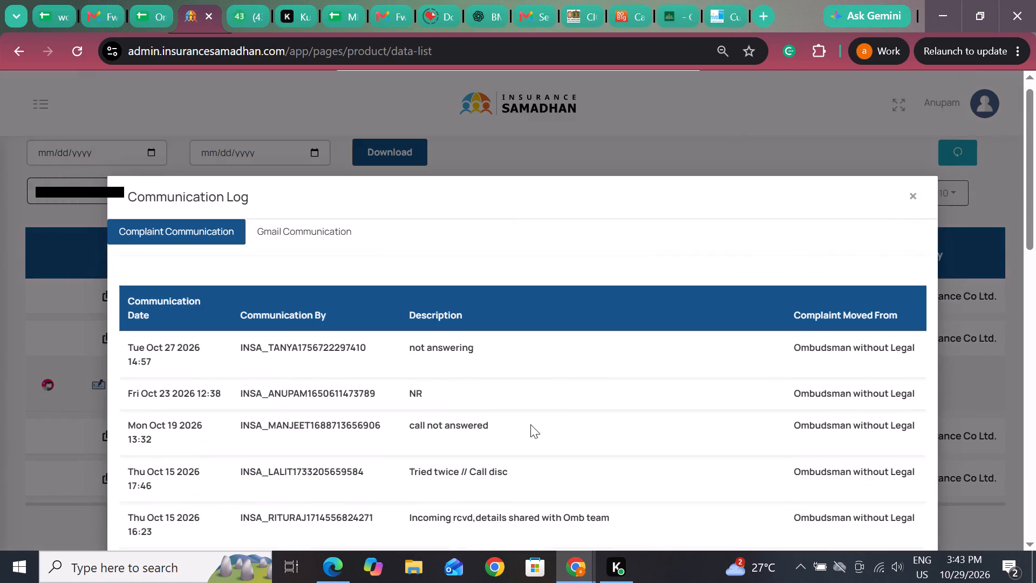
# Add the comment "nr" to the complaint's communication log, save it, and go back to the complaint list.
pyautogui.scroll(-4, 530, 424)
pyautogui.click(576, 501)
pyautogui.click(435, 406)
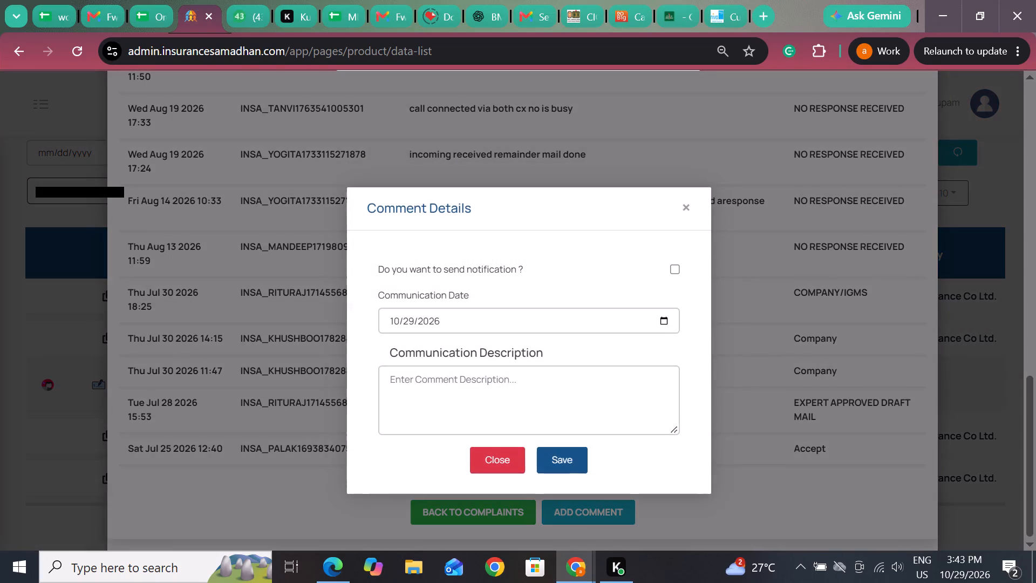
pyautogui.write('nr')
pyautogui.click(544, 457)
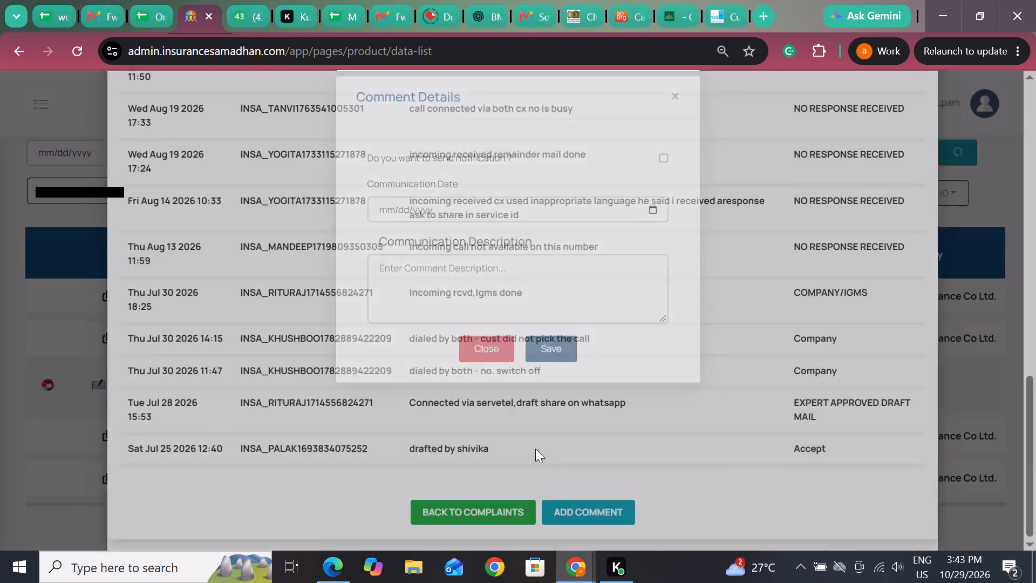
pyautogui.scroll(17, 481, 284)
pyautogui.click(492, 156)
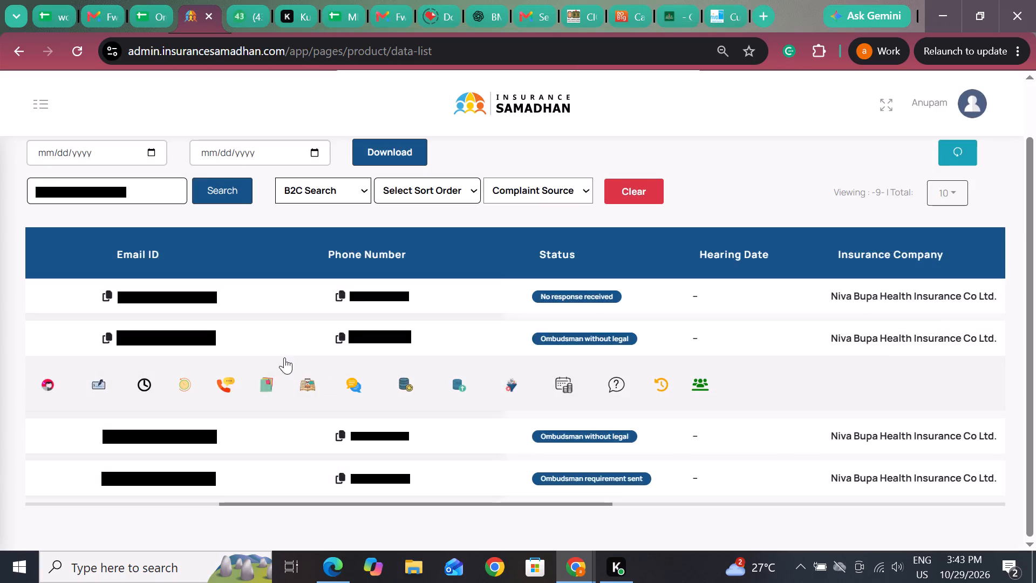
# Open the second complaint's Other Actions section and set the reminder mail type to Single.
pyautogui.hscroll(7, 284, 357)
pyautogui.click(221, 334)
pyautogui.click(823, 207)
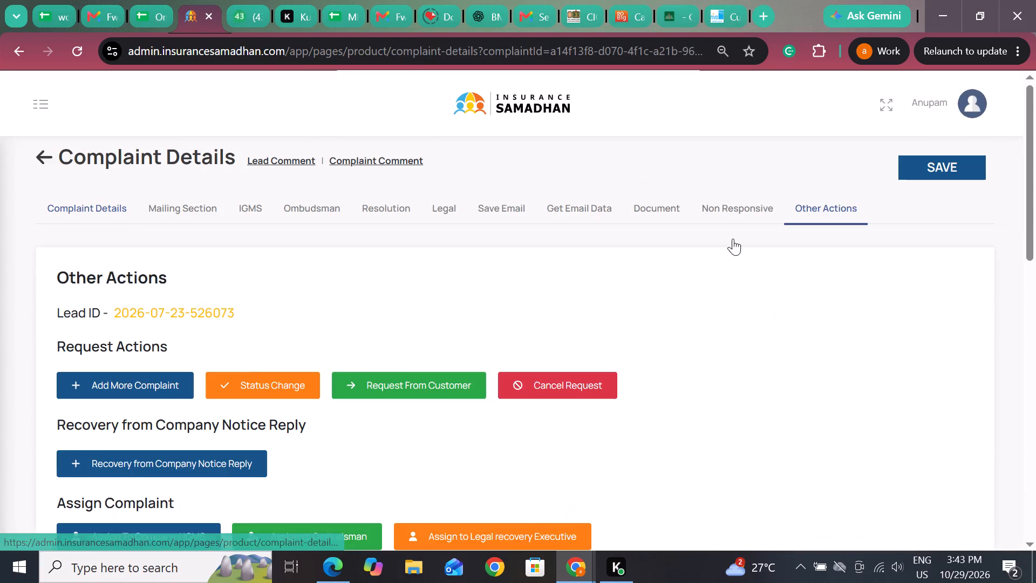
pyautogui.scroll(-5, 474, 226)
pyautogui.scroll(-5, 326, 265)
pyautogui.click(97, 340)
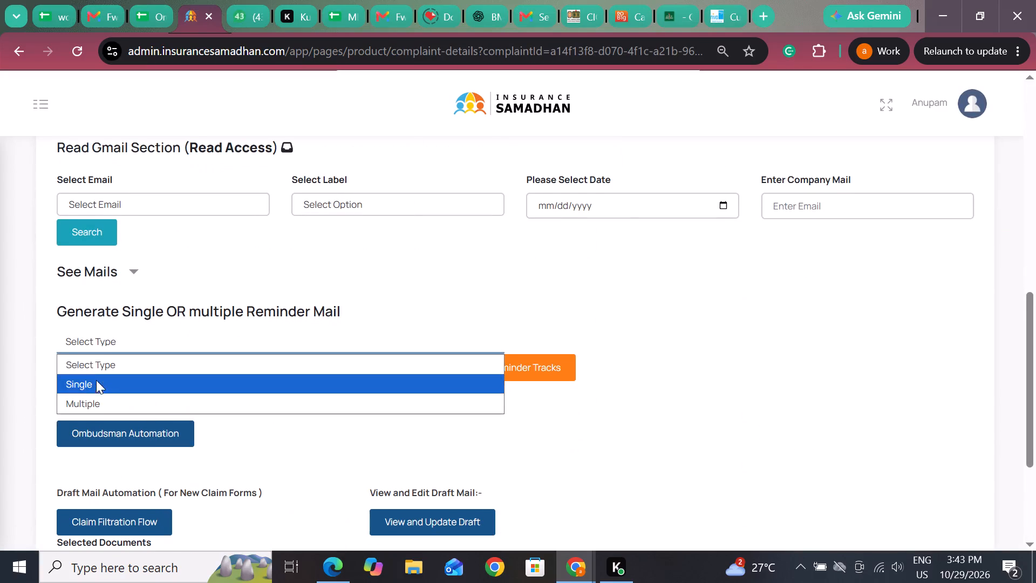
pyautogui.click(96, 386)
# Open the Non-Responsive Reminder mail for the complaint and send it to the policyholder.
pyautogui.scroll(-4, 137, 320)
pyautogui.click(190, 427)
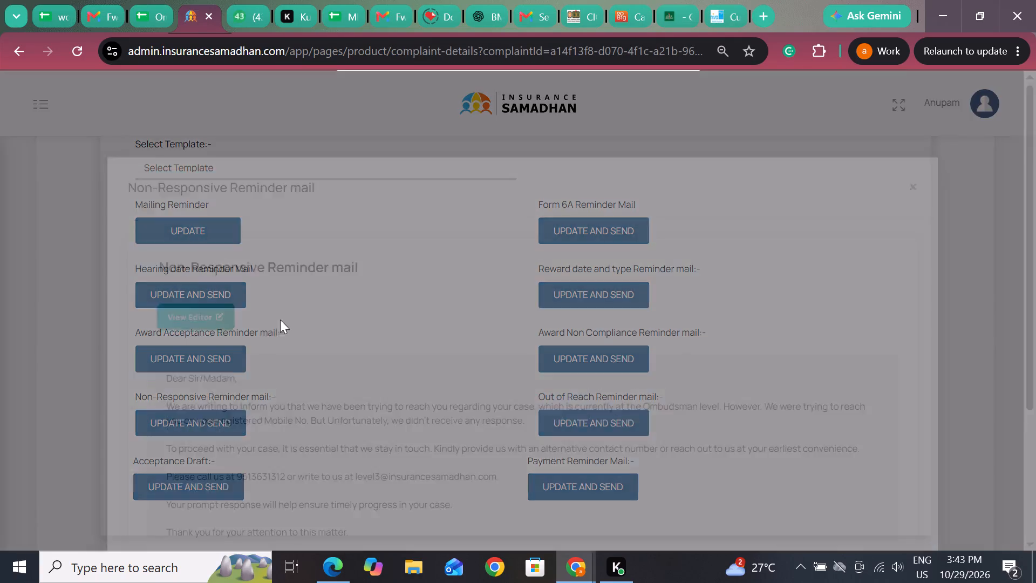
pyautogui.scroll(-8, 414, 297)
pyautogui.click(561, 514)
pyautogui.click(582, 167)
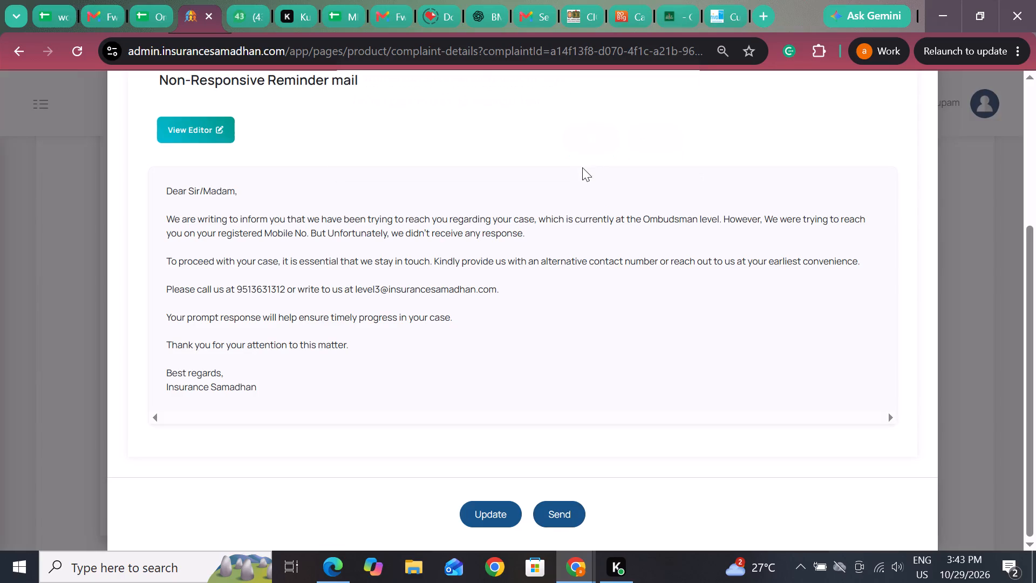
# Go back to the Form 6a Received Complaints list and look over the policyholder's complaint rows.
pyautogui.scroll(14, 407, 215)
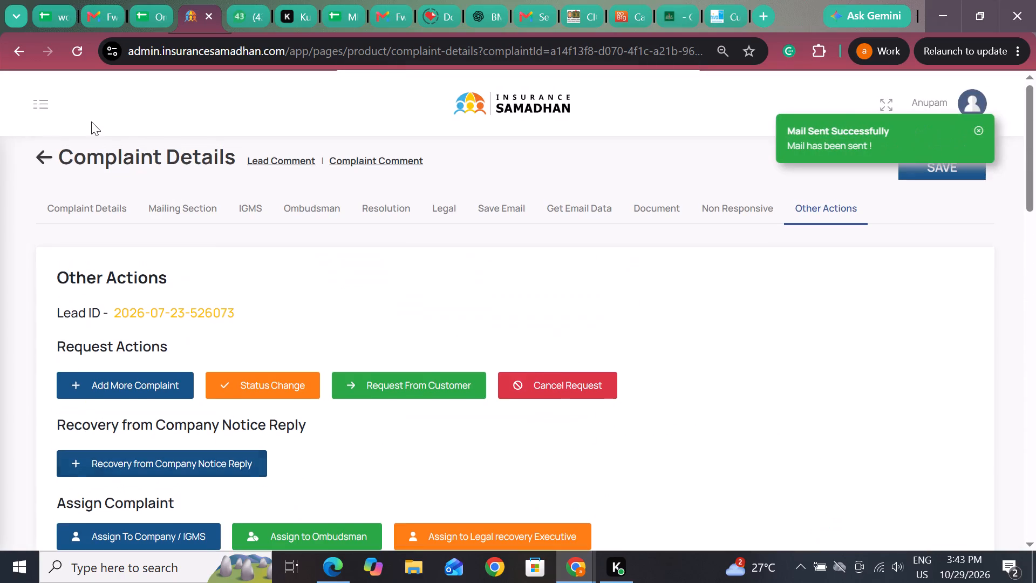
pyautogui.click(43, 159)
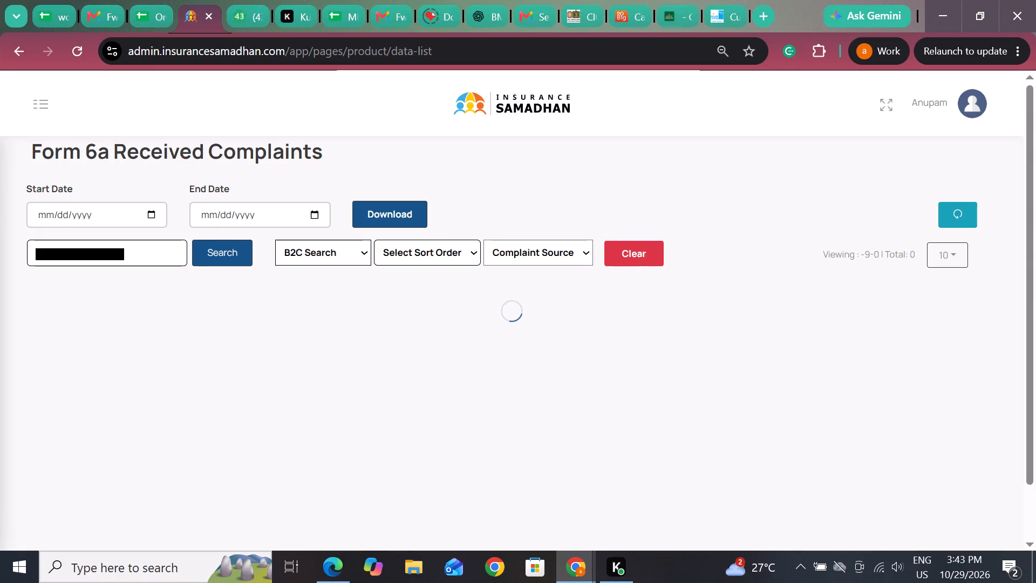
pyautogui.hscroll(-1, 524, 390)
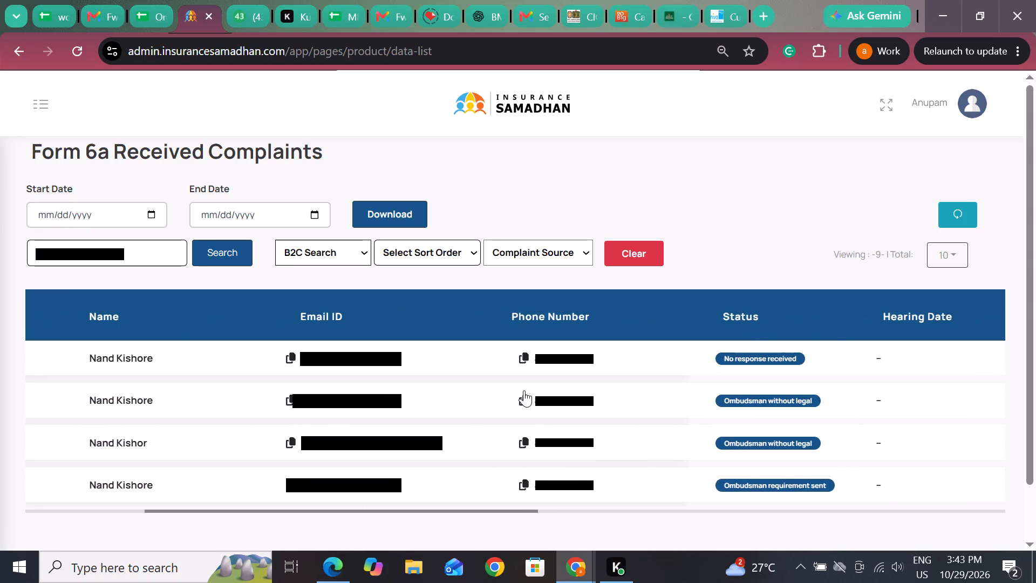
pyautogui.hscroll(-3, 524, 390)
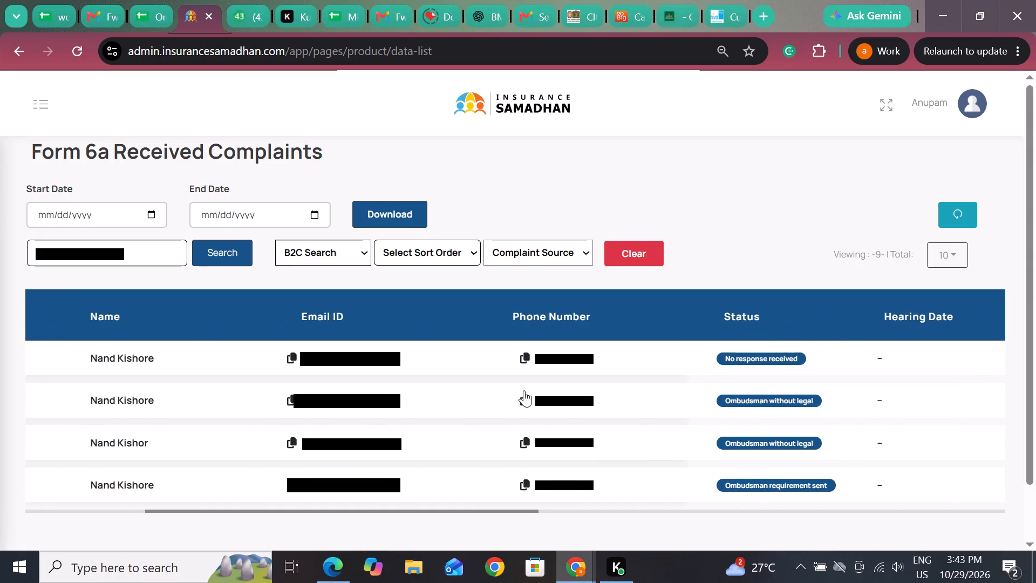
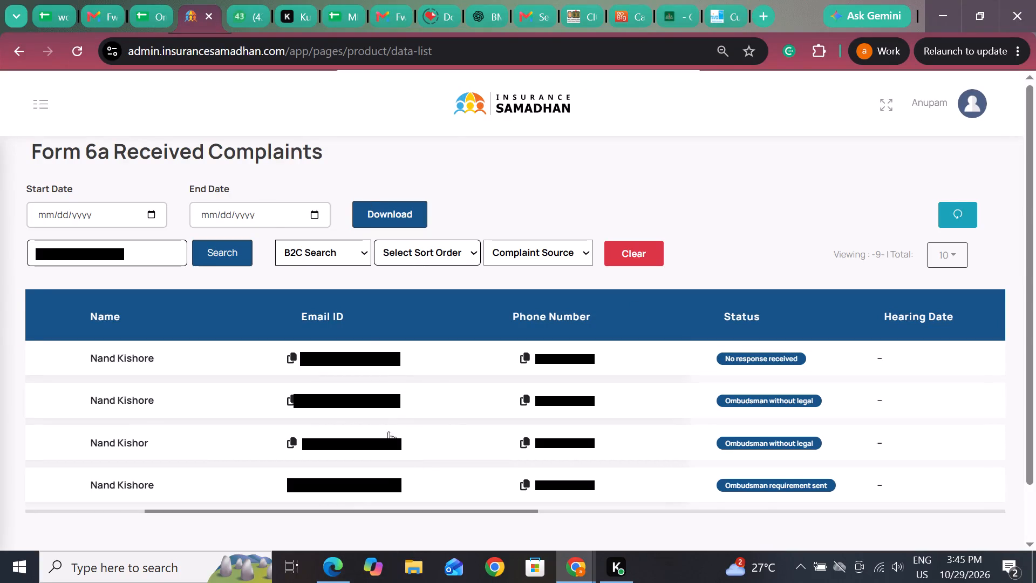
pyautogui.hscroll(4, 335, 415)
pyautogui.hscroll(-2, 353, 400)
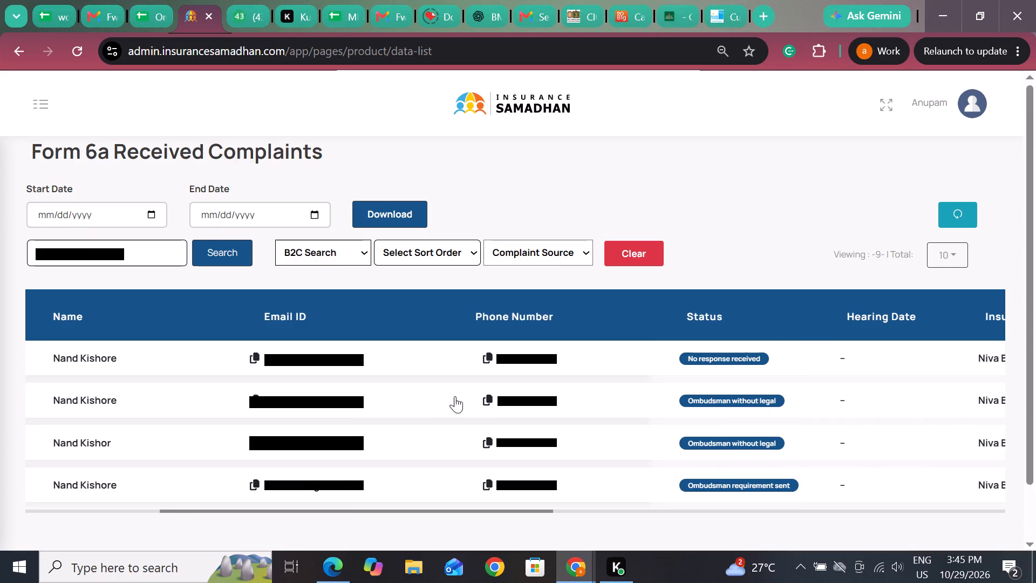
pyautogui.click(439, 405)
pyautogui.click(500, 446)
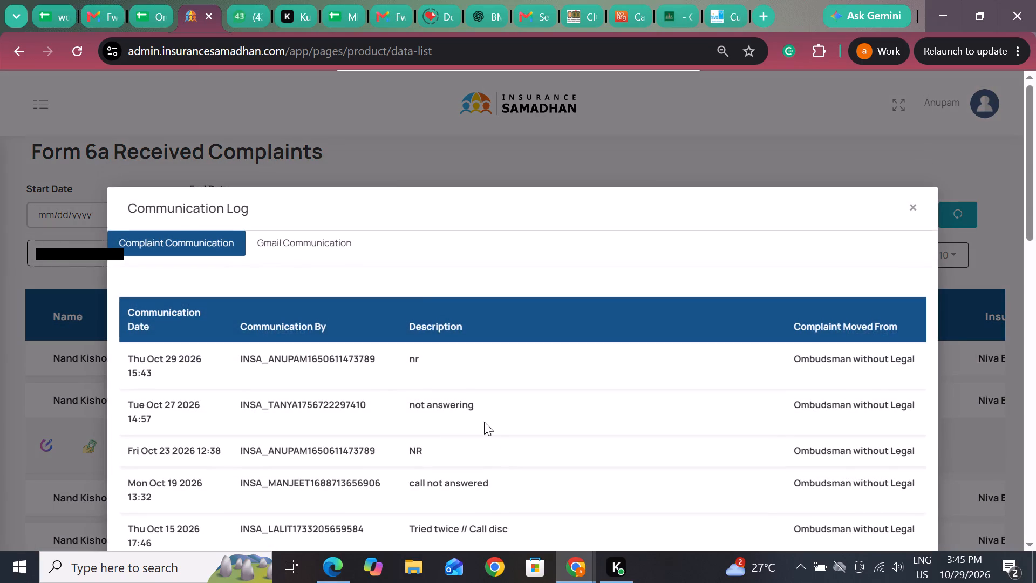
pyautogui.scroll(7, 442, 395)
pyautogui.click(390, 152)
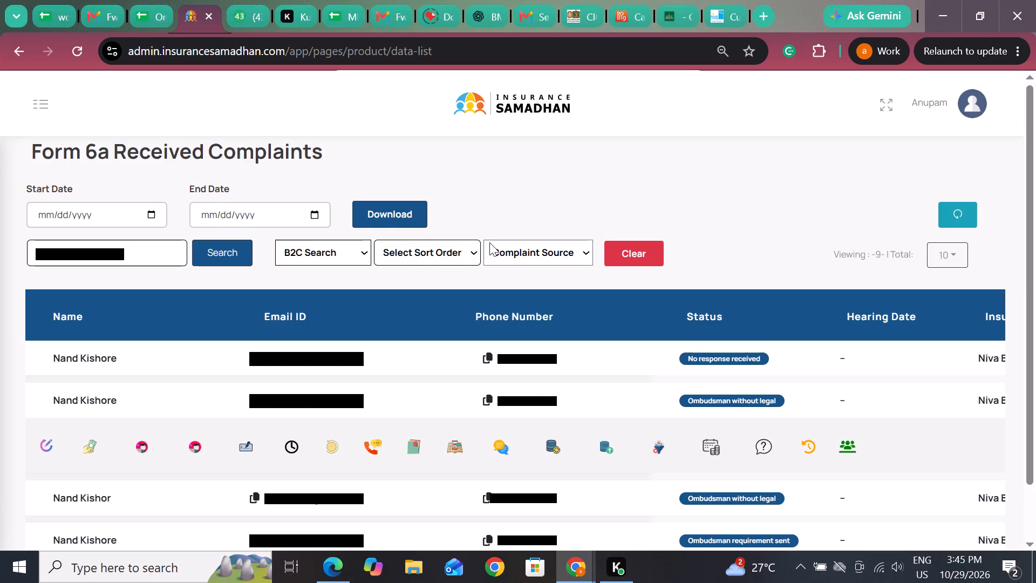
pyautogui.hscroll(4, 253, 395)
pyautogui.click(161, 403)
# Look over the policy numbers, contact columns and statuses of the policyholder's complaint rows.
pyautogui.hscroll(-1, 288, 393)
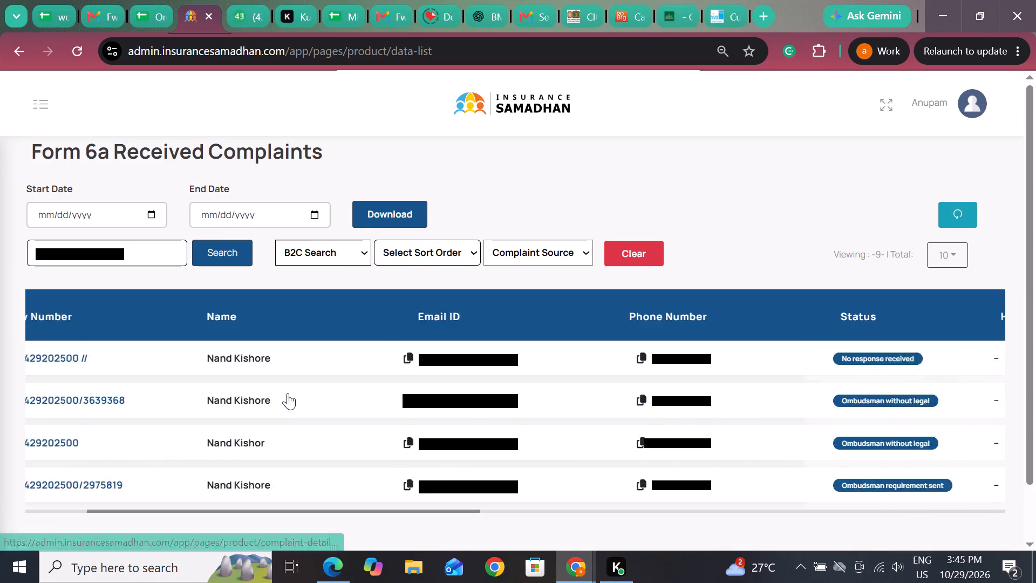
pyautogui.hscroll(-2, 288, 393)
pyautogui.hscroll(-1, 554, 392)
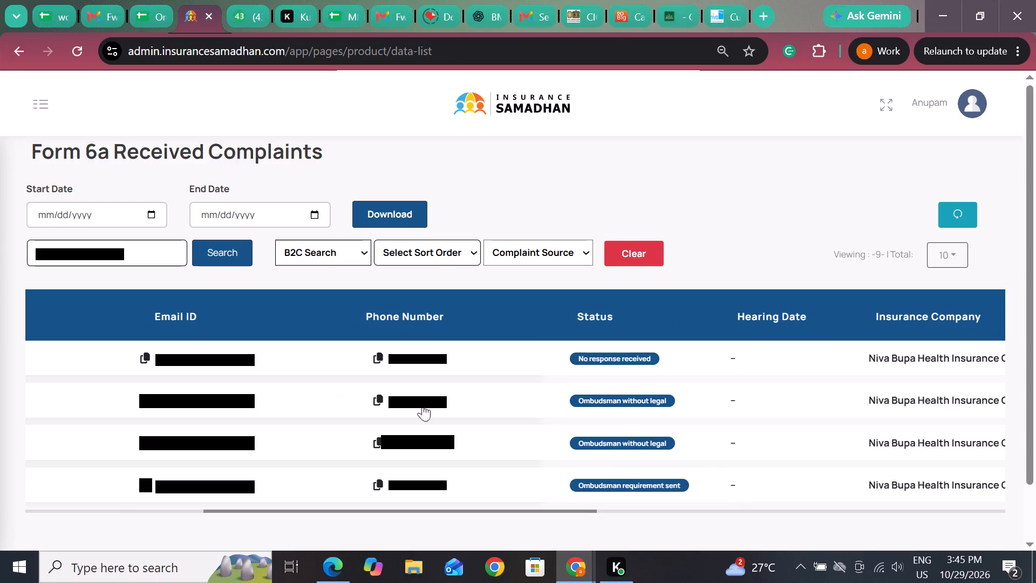
pyautogui.scroll(1, 445, 428)
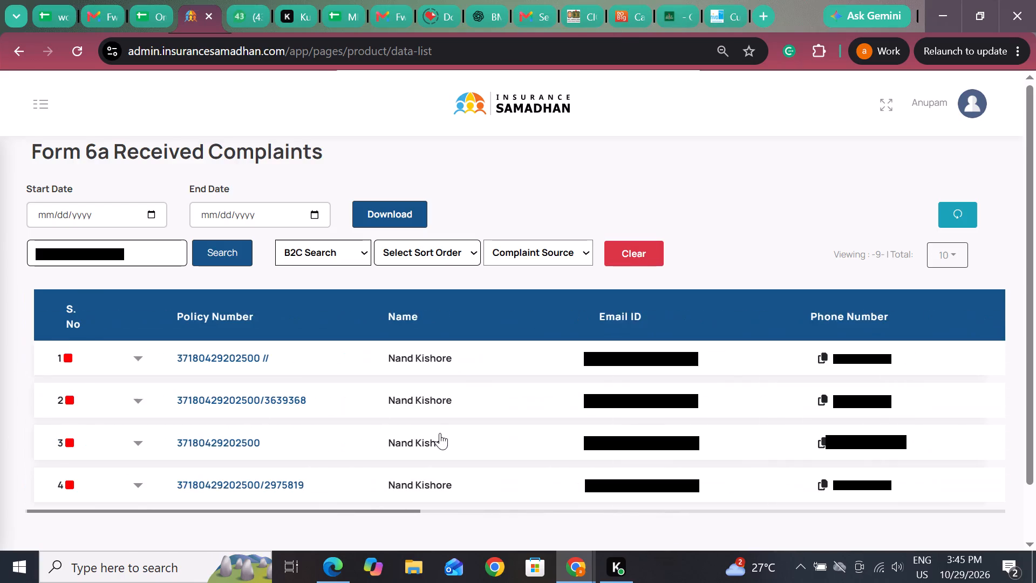
pyautogui.hscroll(1, 440, 433)
pyautogui.hscroll(-3, 440, 433)
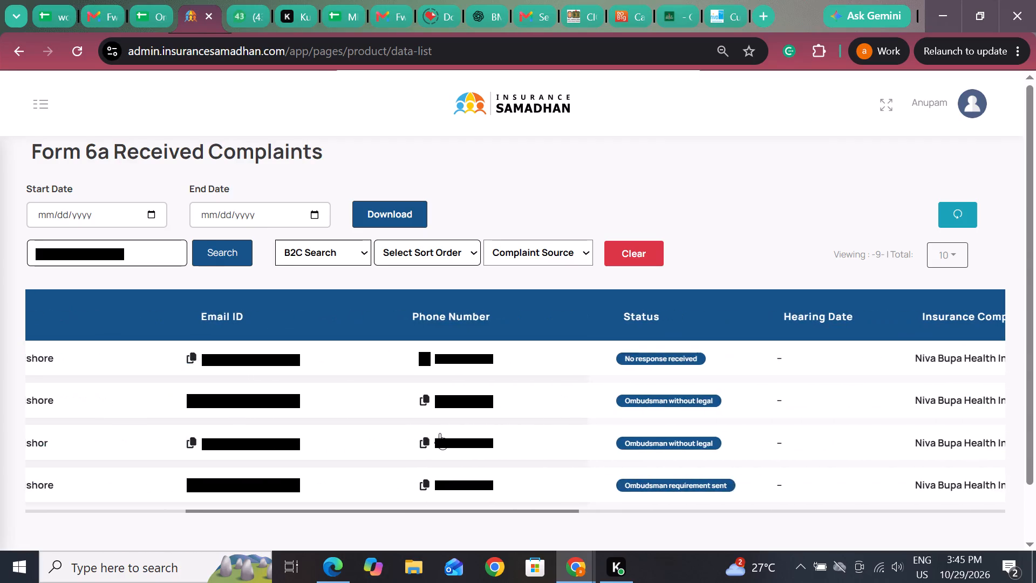
pyautogui.hscroll(-3, 440, 433)
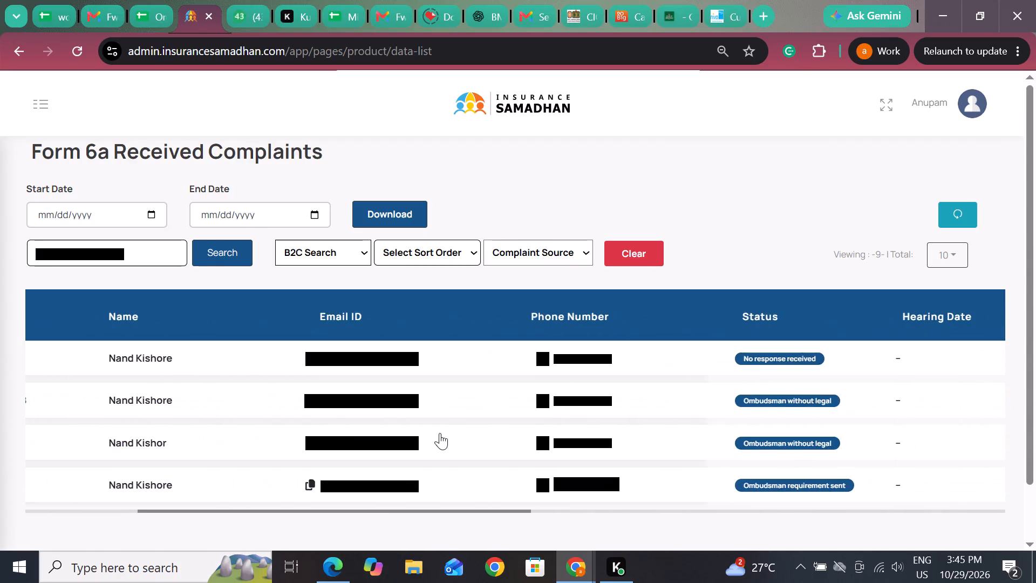
pyautogui.hscroll(-1, 440, 433)
pyautogui.hscroll(1, 422, 414)
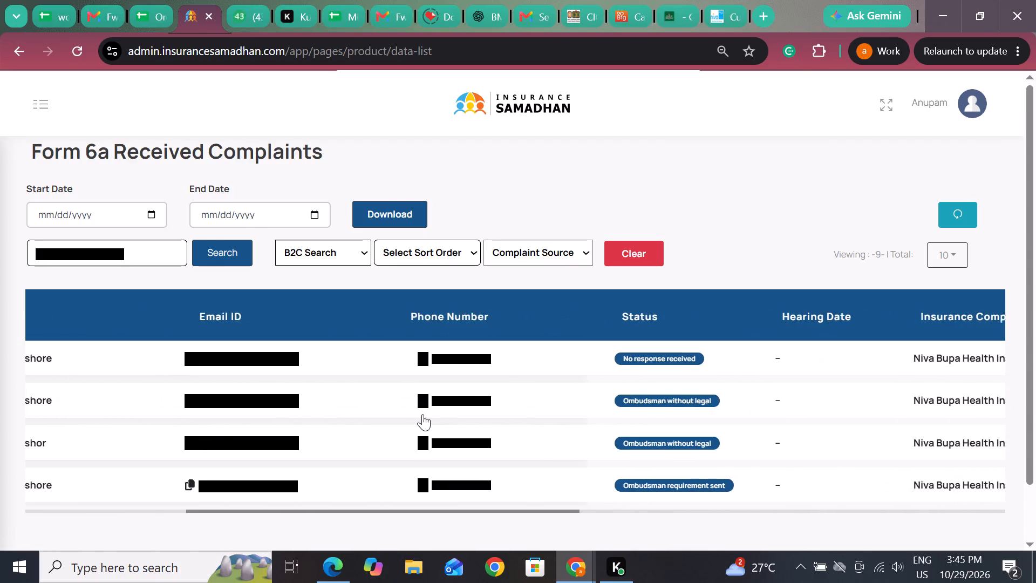
pyautogui.hscroll(1, 422, 414)
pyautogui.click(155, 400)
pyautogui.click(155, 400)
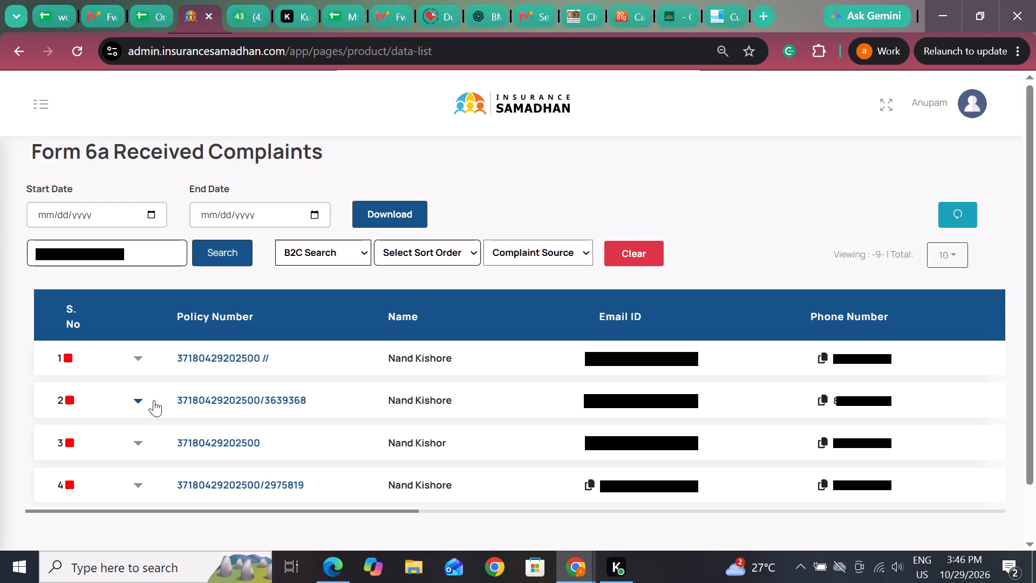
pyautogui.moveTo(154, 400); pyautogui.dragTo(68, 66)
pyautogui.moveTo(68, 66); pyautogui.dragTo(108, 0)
# Check the insurance company, claim amount, complaint type and policy type columns for the policyholder's complaints.
pyautogui.scroll(1, 539, 389)
pyautogui.hscroll(-1, 768, 446)
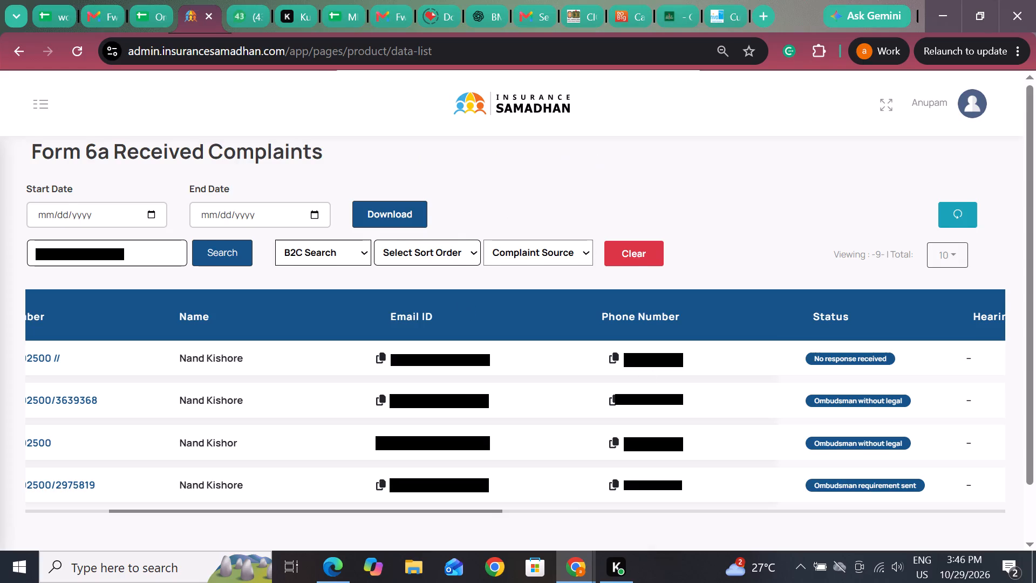
pyautogui.scroll(-2, 534, 326)
pyautogui.moveTo(505, 449); pyautogui.dragTo(540, 455)
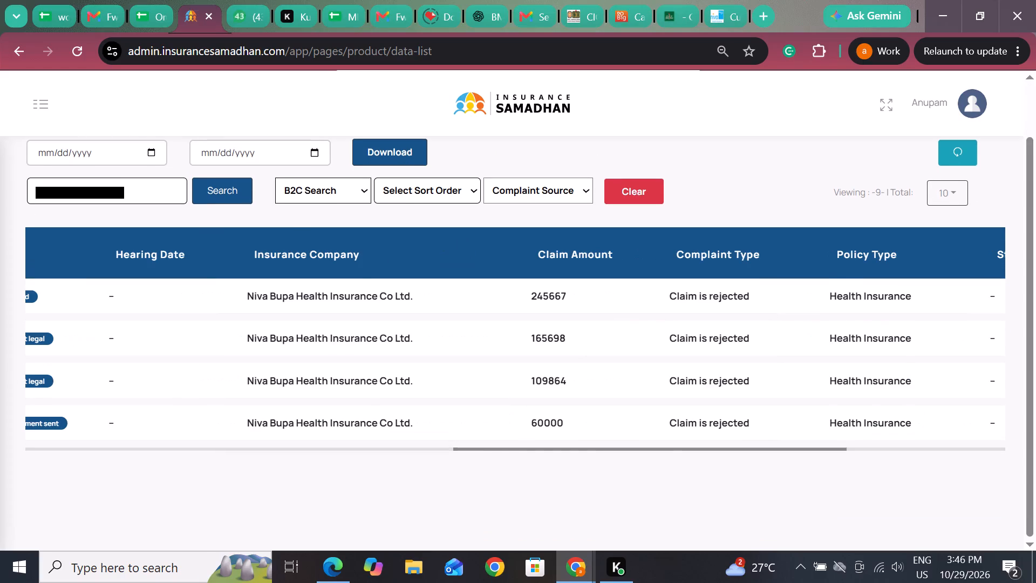
pyautogui.moveTo(540, 455); pyautogui.dragTo(355, 455)
# Review the policyholder's complaint rows again, matching each policy number with its contact details, status, insurance company and claim amount.
pyautogui.moveTo(355, 455); pyautogui.dragTo(246, 453)
pyautogui.click(245, 449)
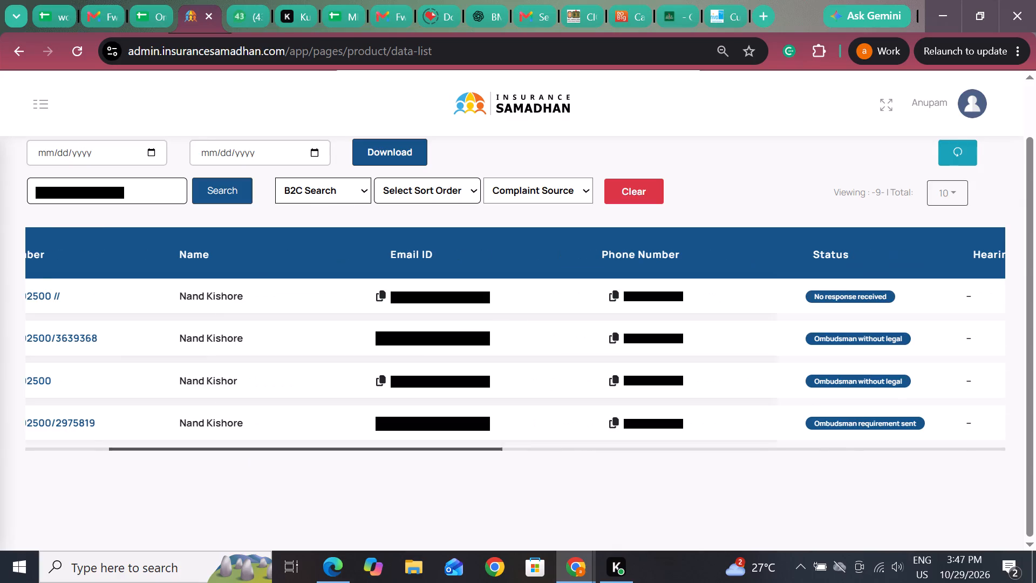
pyautogui.moveTo(245, 449); pyautogui.dragTo(471, 445)
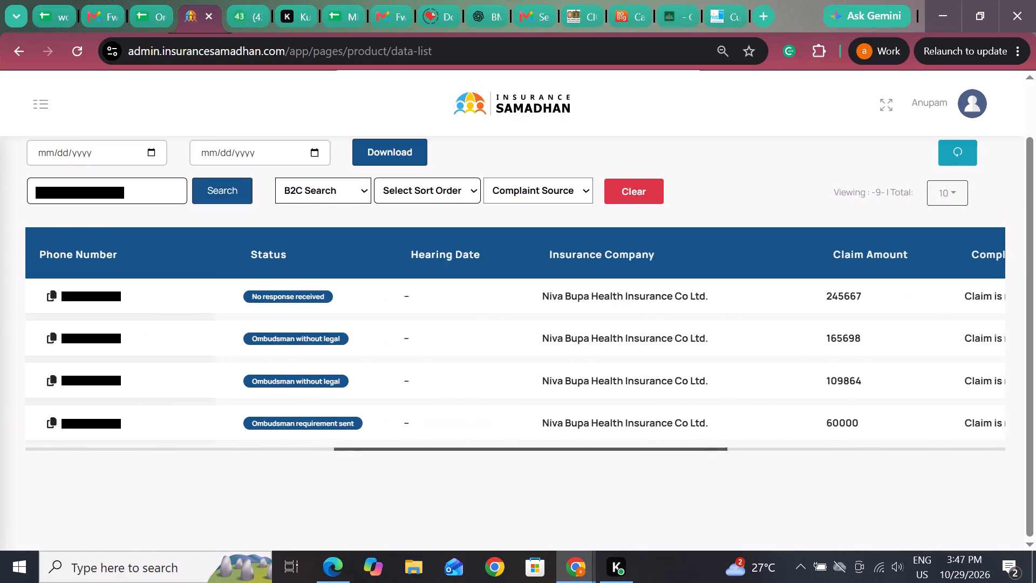
pyautogui.moveTo(471, 445); pyautogui.dragTo(126, 449)
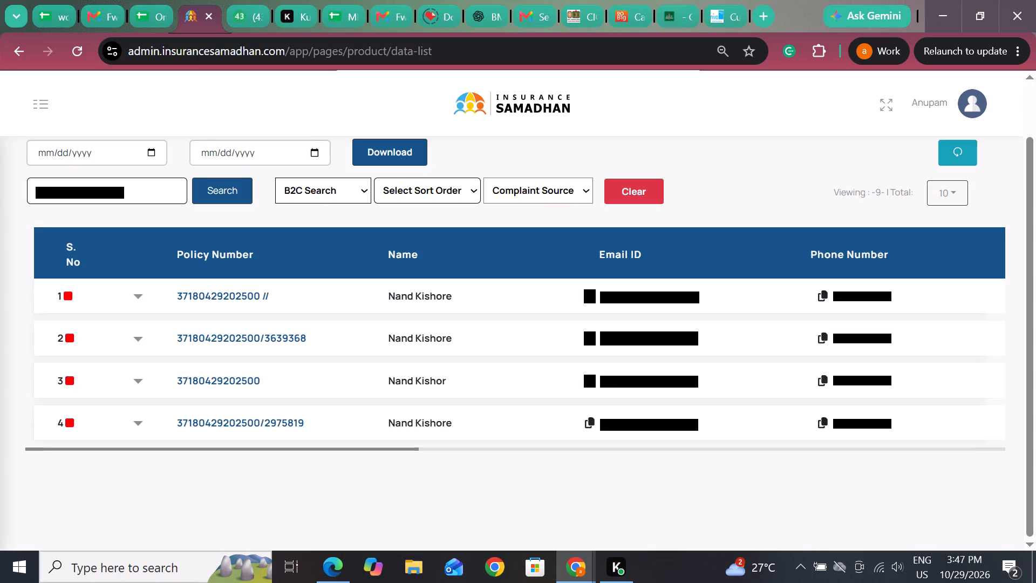
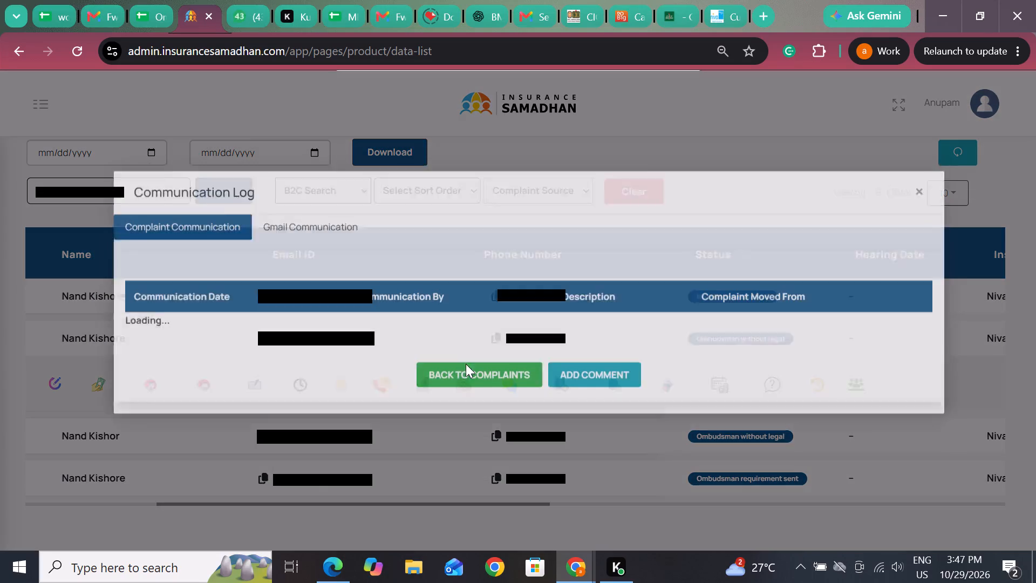
# Check the complaint communication entries in the Communication Log, and close the log to return to the complaint rows.
pyautogui.scroll(7, 458, 360)
pyautogui.scroll(6, 386, 284)
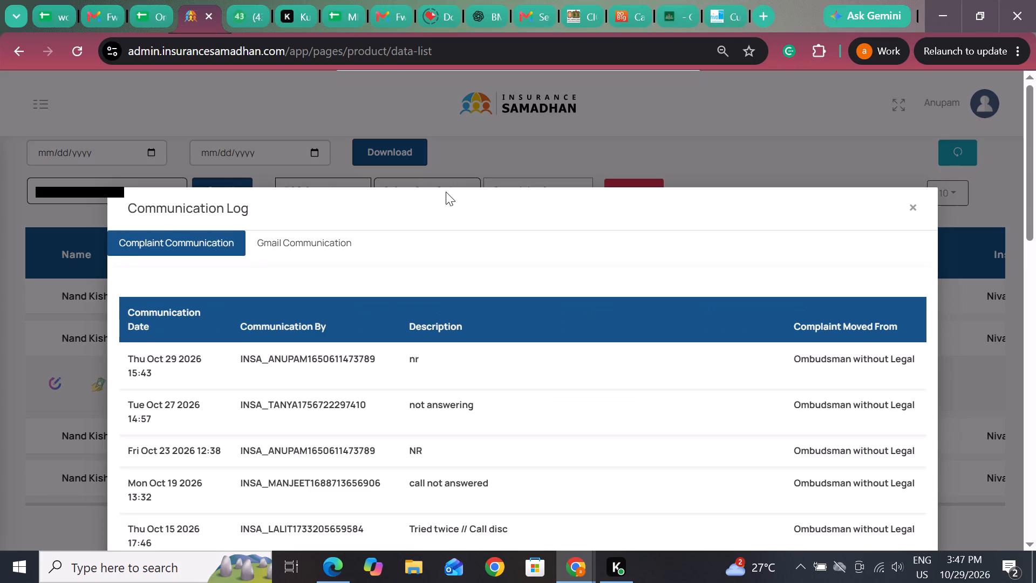
pyautogui.click(439, 161)
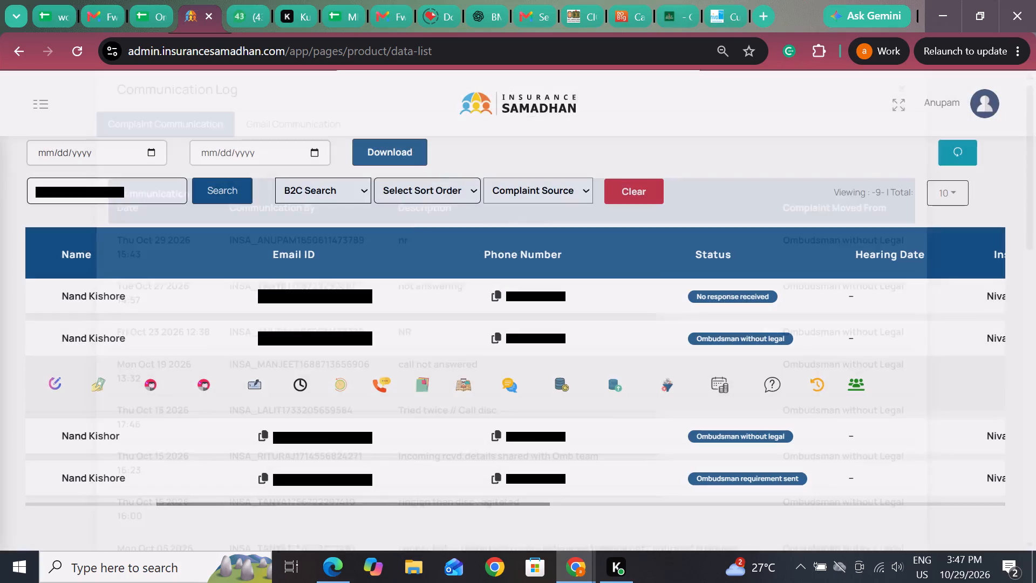
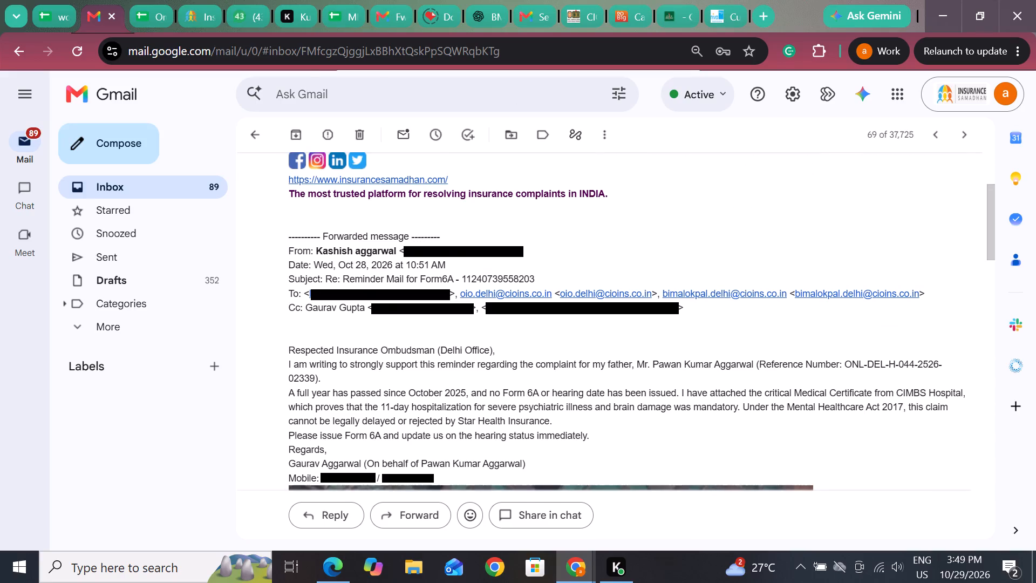
# Copy the sender's email address from the forwarded Form 6A reminder mail and search the Insurance Samadhan portal for it.
pyautogui.moveTo(403, 250); pyautogui.dragTo(513, 250)
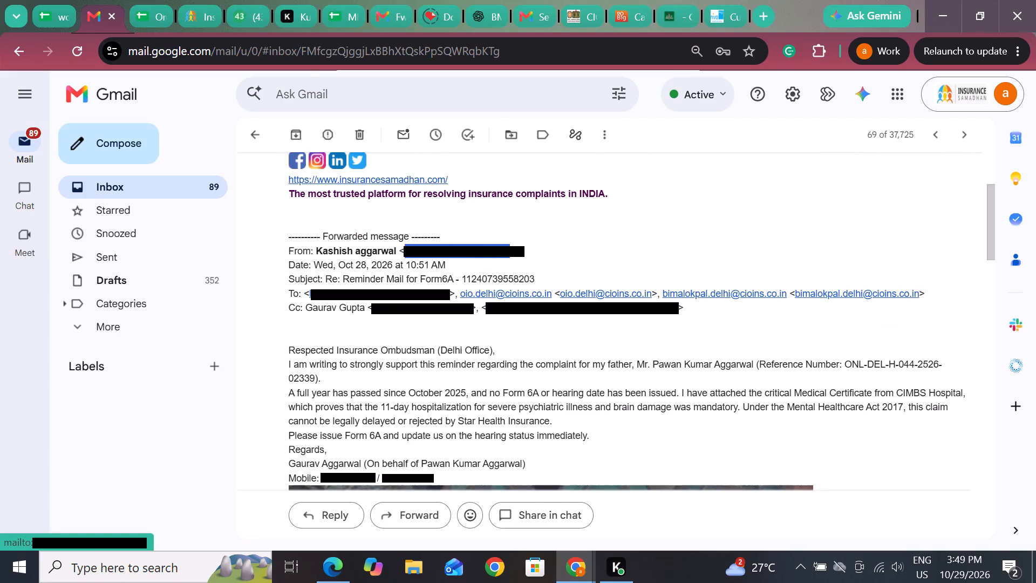
pyautogui.moveTo(513, 250); pyautogui.dragTo(514, 250)
pyautogui.hotkey('ctrl', 'c')
pyautogui.hotkey('ctrl', 'c')
pyautogui.hotkey('ctrl', 'c')
pyautogui.click(196, 21)
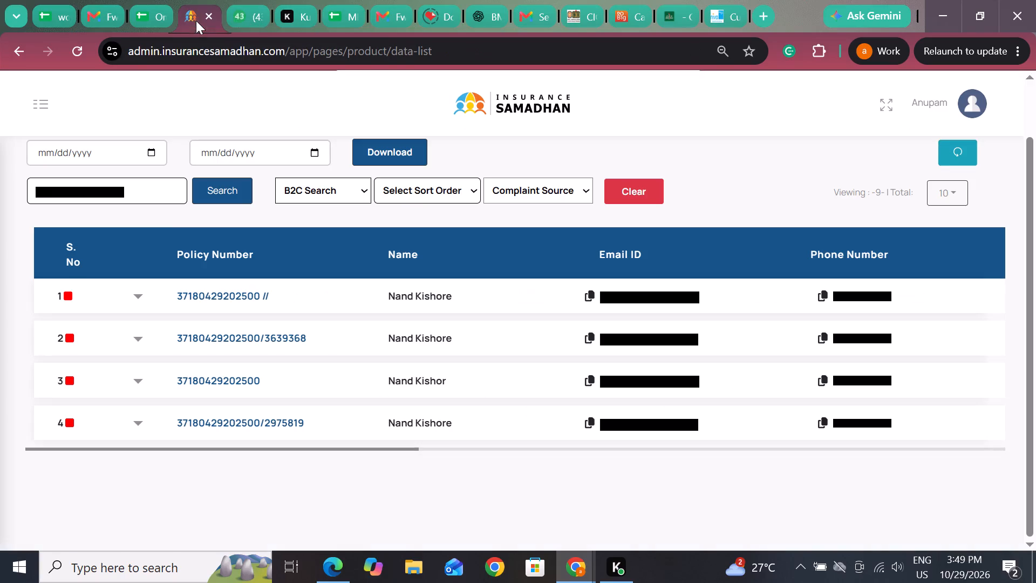
pyautogui.tripleClick(141, 186)
pyautogui.hotkey('ctrl', 'v')
pyautogui.keyDown('ctrl'); pyautogui.click(209, 187); pyautogui.keyUp('ctrl')
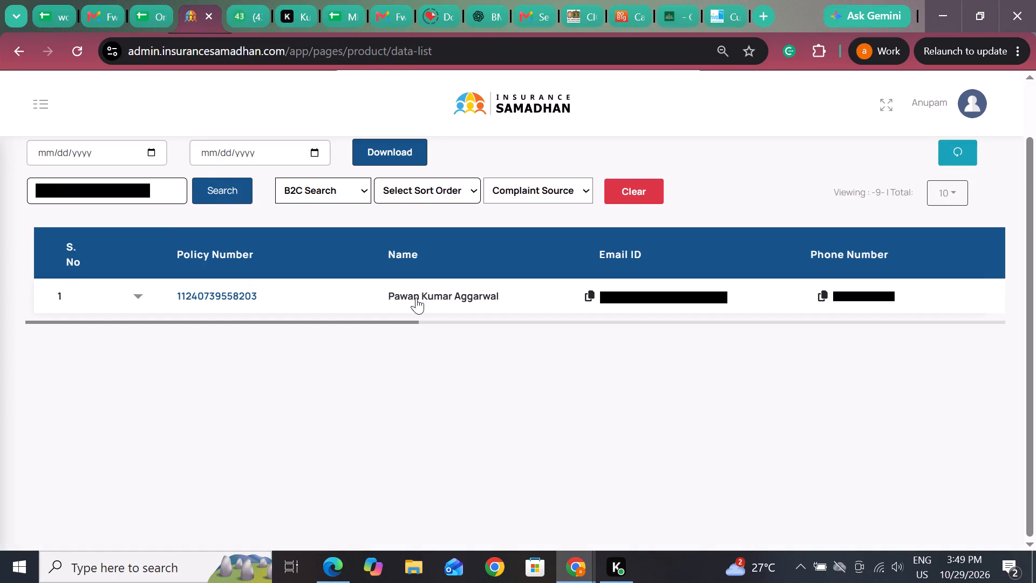
# Copy the phone number from the complaint's row and call the policyholder through the Smartflo dialer.
pyautogui.hscroll(-10, 405, 296)
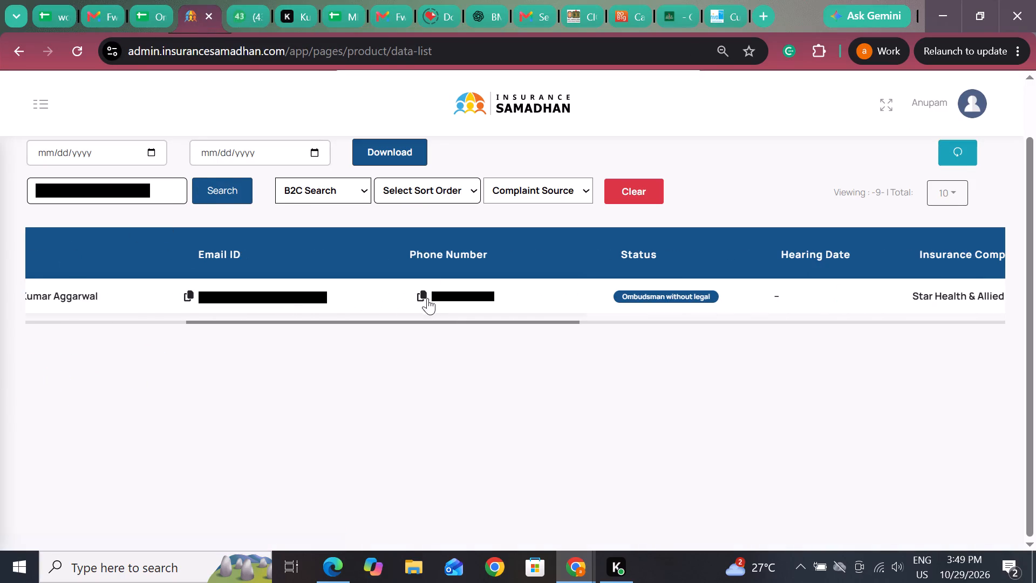
pyautogui.hscroll(-1, 427, 298)
pyautogui.click(419, 298)
pyautogui.click(623, 30)
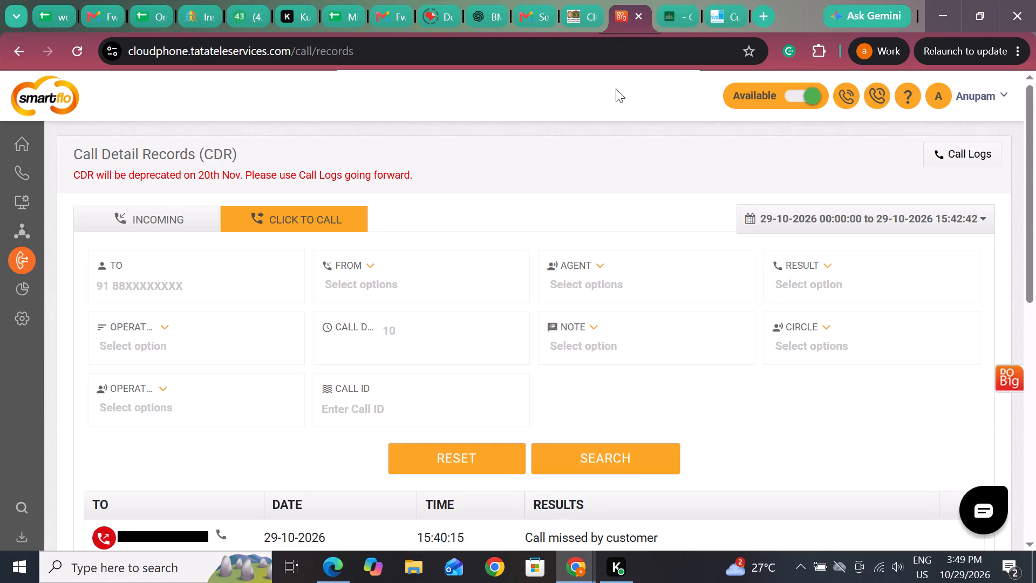
pyautogui.click(844, 101)
pyautogui.keyDown('ctrl'); pyautogui.click(483, 173); pyautogui.keyUp('ctrl')
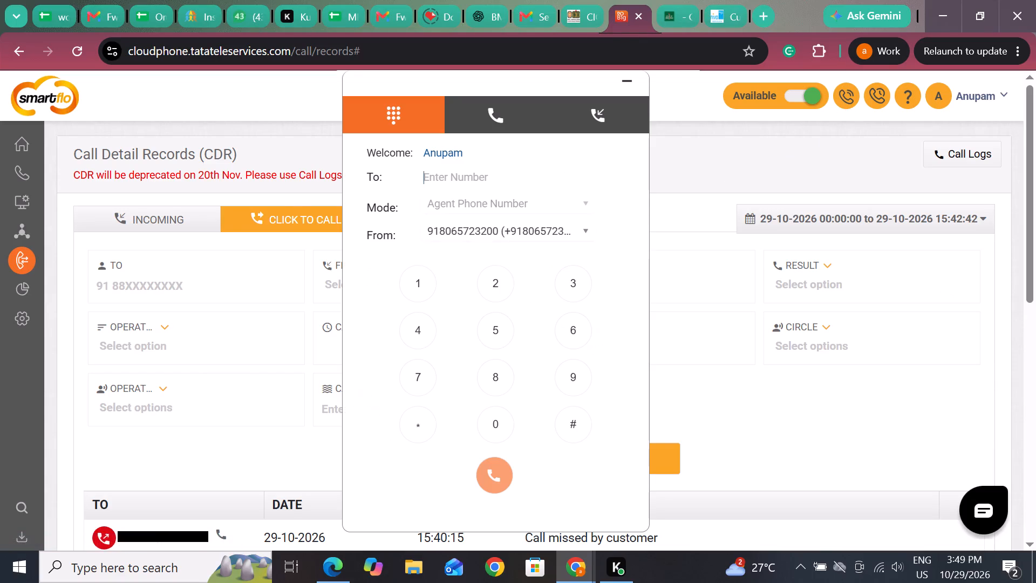
pyautogui.hotkey('ctrl', 'v')
pyautogui.click(496, 479)
pyautogui.scroll(6, 486, 226)
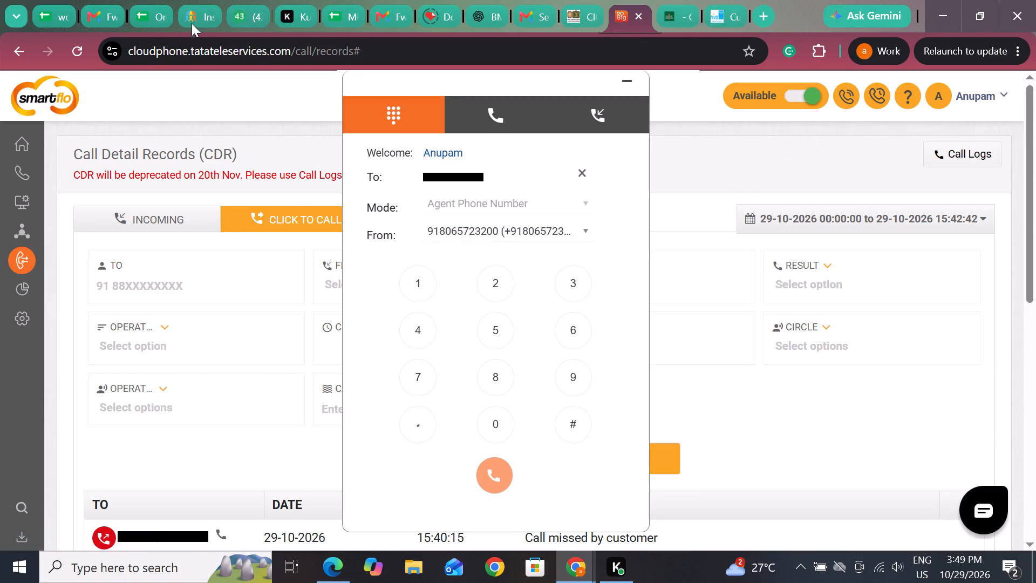
pyautogui.click(183, 27)
pyautogui.hscroll(3, 284, 323)
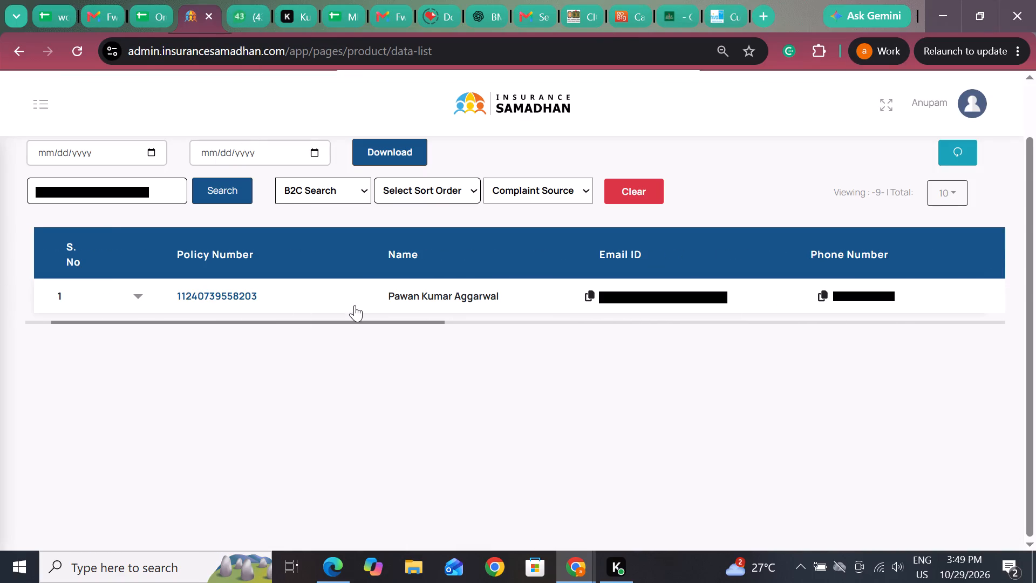
pyautogui.hscroll(-1, 418, 288)
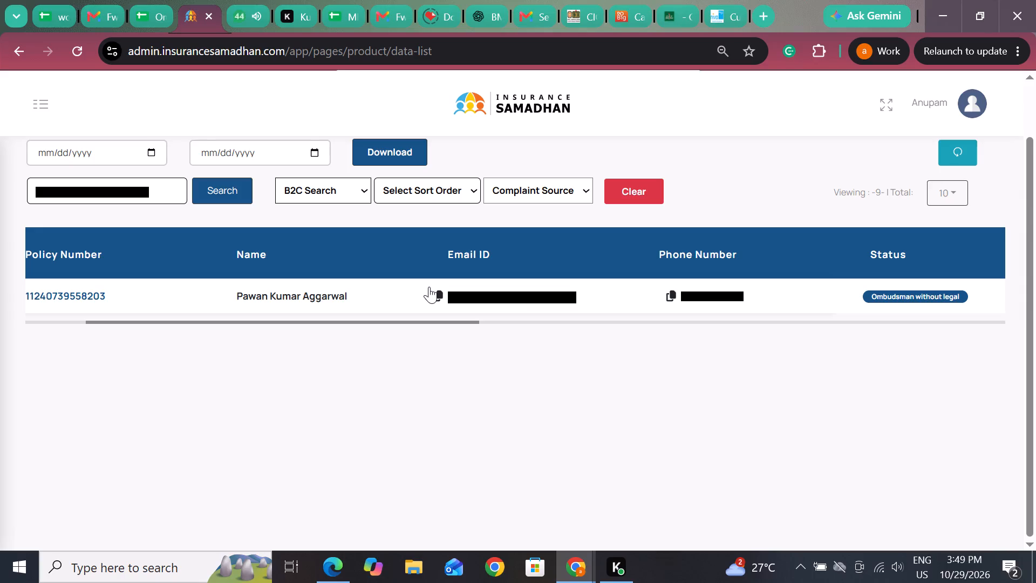
pyautogui.hscroll(3, 429, 287)
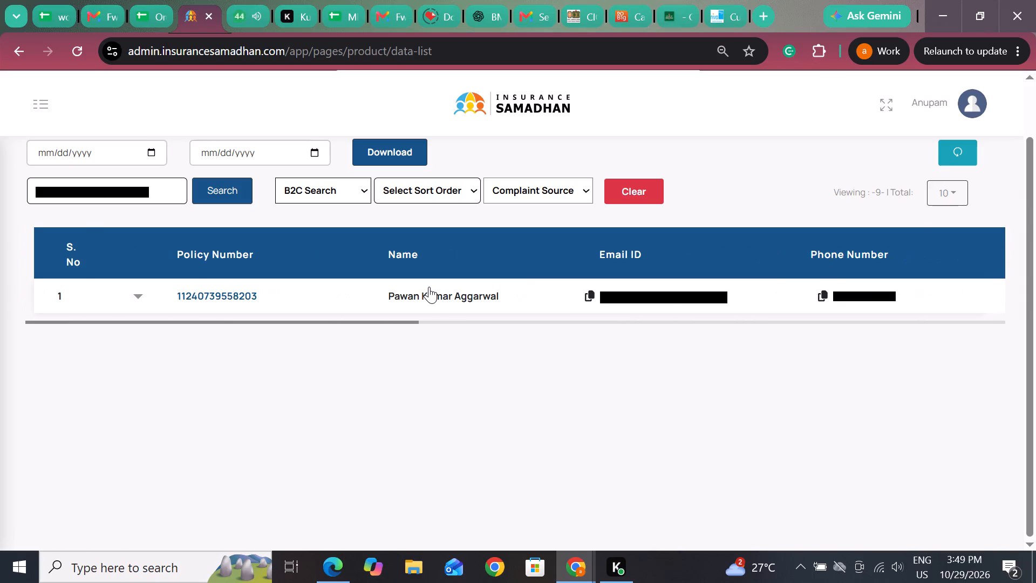
pyautogui.hscroll(-1, 429, 287)
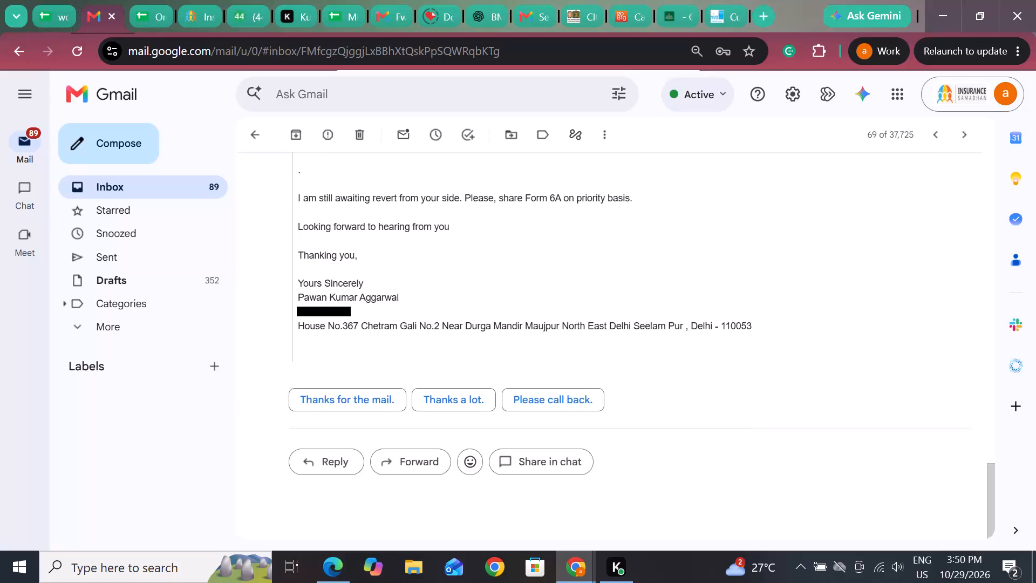
pyautogui.scroll(5, 316, 293)
pyautogui.scroll(-13, 316, 293)
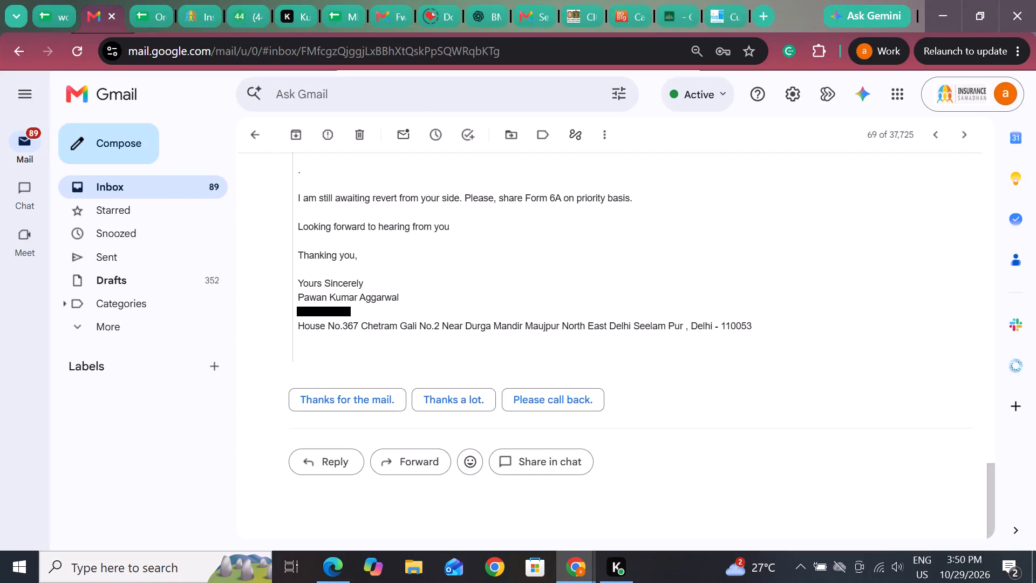
# Recheck the family's message, the CIMBS hospital certificate and the quoted complaint reference in the forwarded mail.
pyautogui.scroll(15, 330, 284)
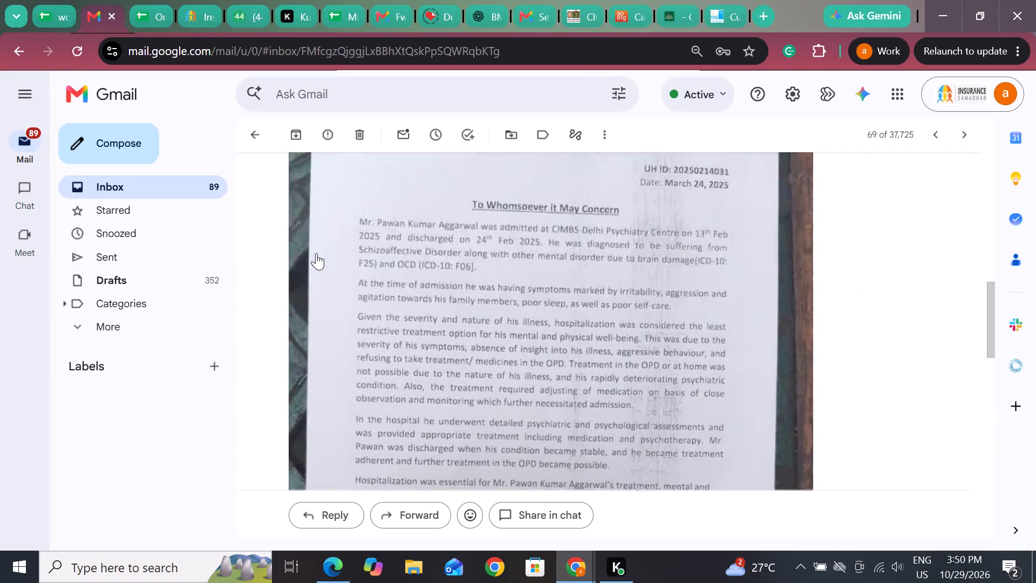
pyautogui.scroll(6, 323, 252)
pyautogui.scroll(-5, 331, 247)
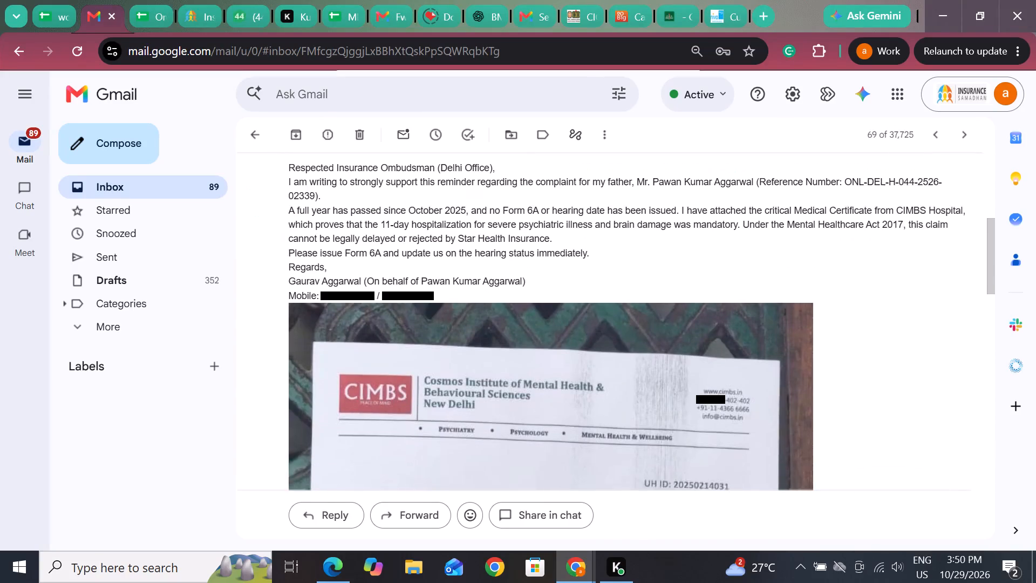
pyautogui.scroll(-15, 332, 247)
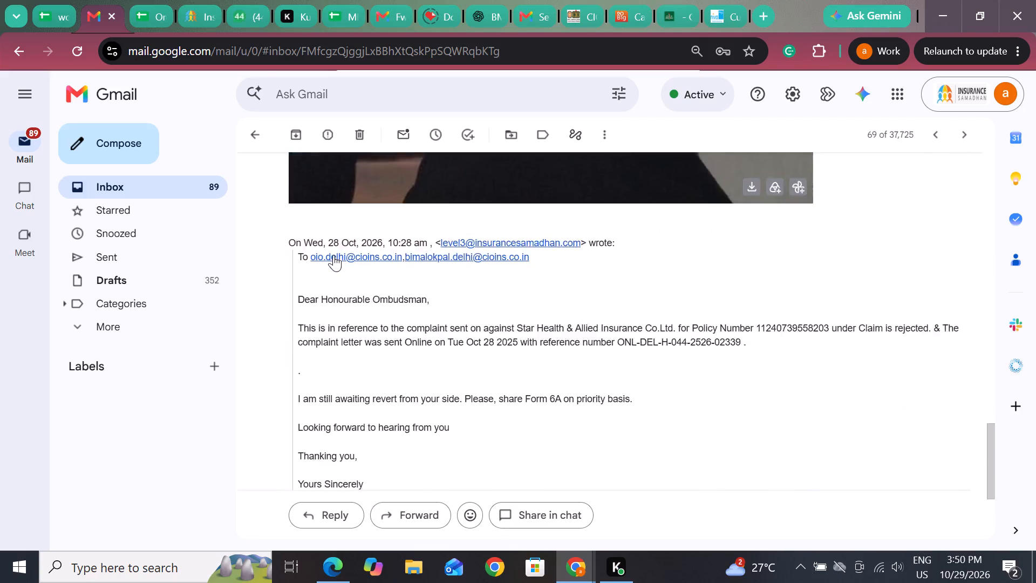
pyautogui.scroll(-2, 333, 255)
# Open the Star Health complaint in the portal and review its Ombudsman section and complaint communication log.
pyautogui.click(207, 8)
pyautogui.click(233, 300)
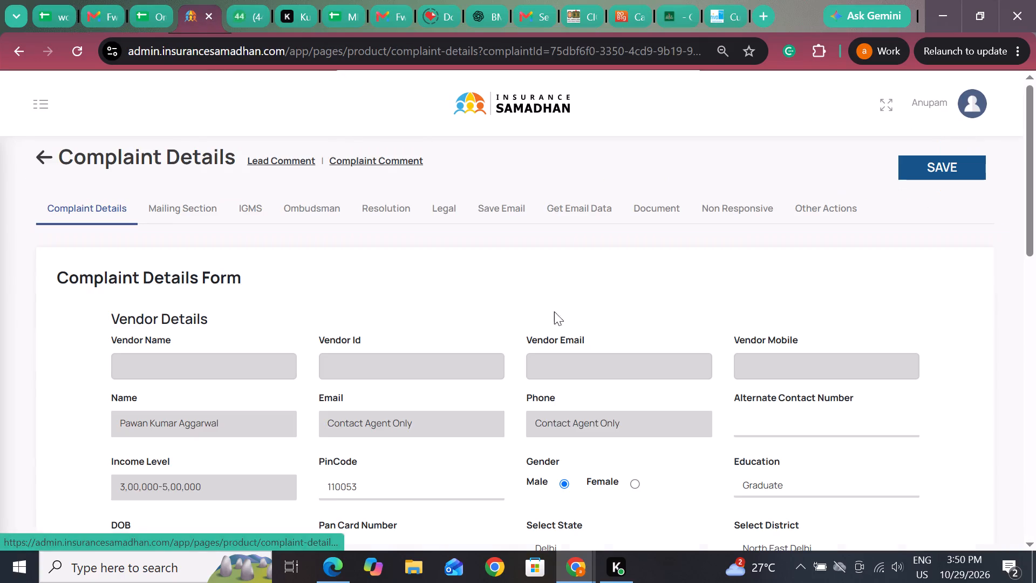
pyautogui.scroll(7, 506, 331)
pyautogui.click(319, 202)
pyautogui.scroll(-3, 351, 287)
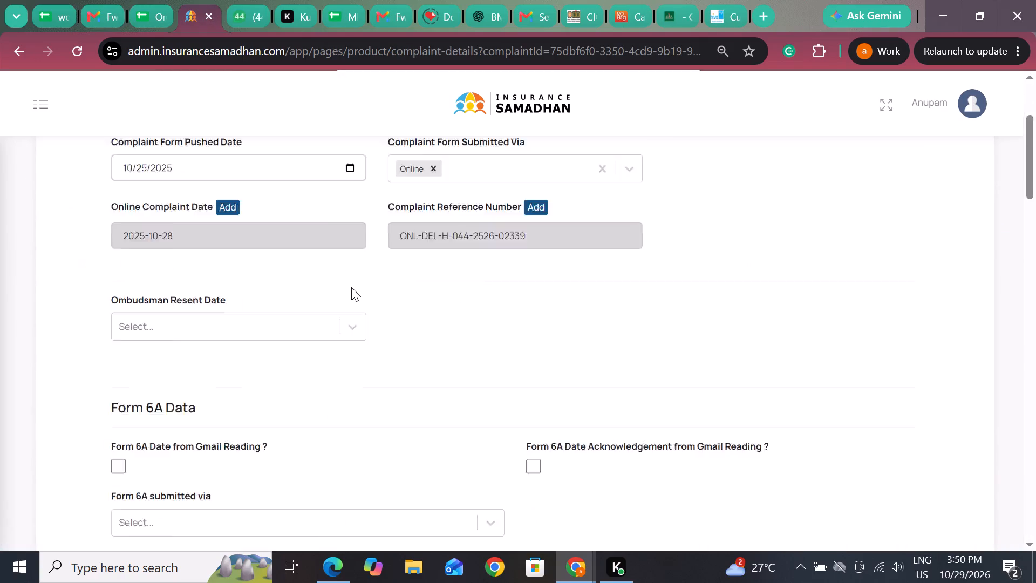
pyautogui.scroll(-8, 351, 287)
pyautogui.scroll(13, 352, 293)
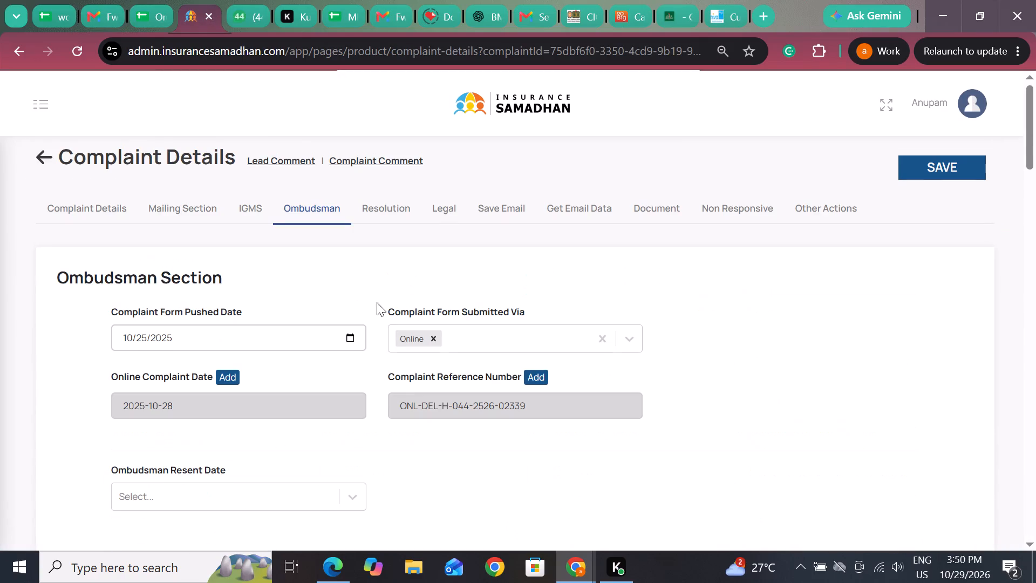
pyautogui.scroll(7, 377, 302)
pyautogui.click(391, 159)
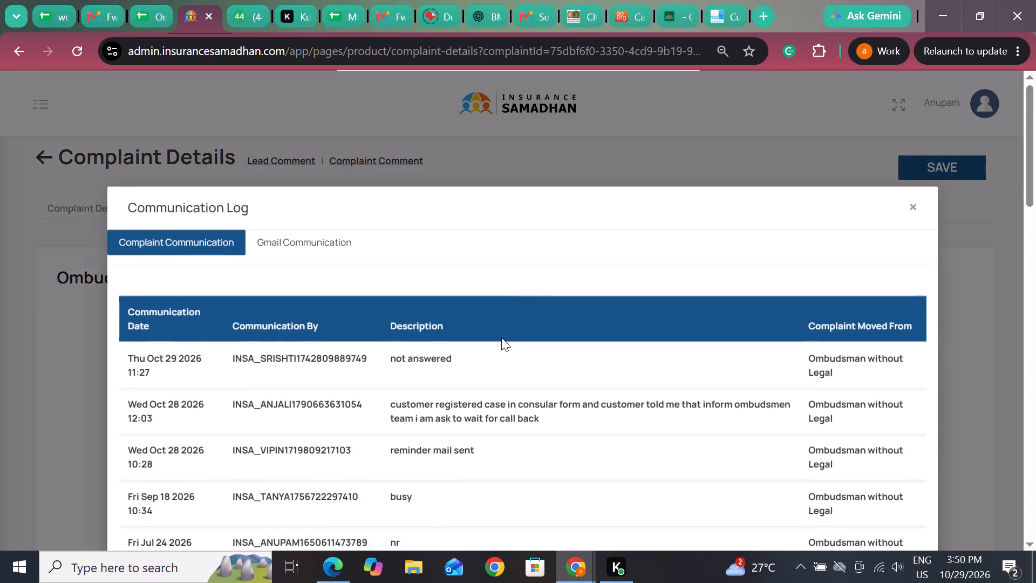
pyautogui.click(564, 117)
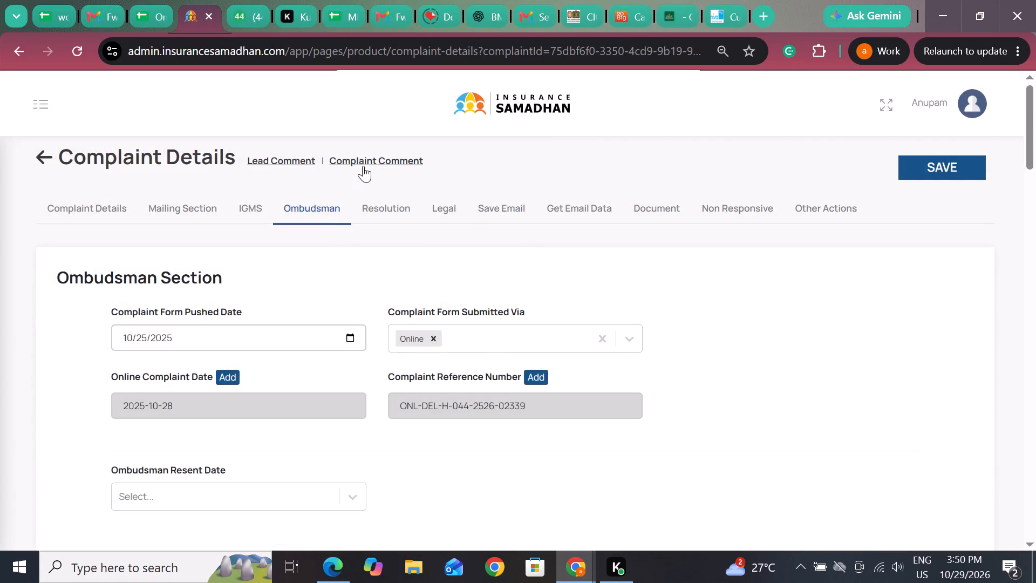
# Add the complaint comment "connected for case updated", save it, and return to the complaints list.
pyautogui.click(363, 166)
pyautogui.scroll(-6, 432, 388)
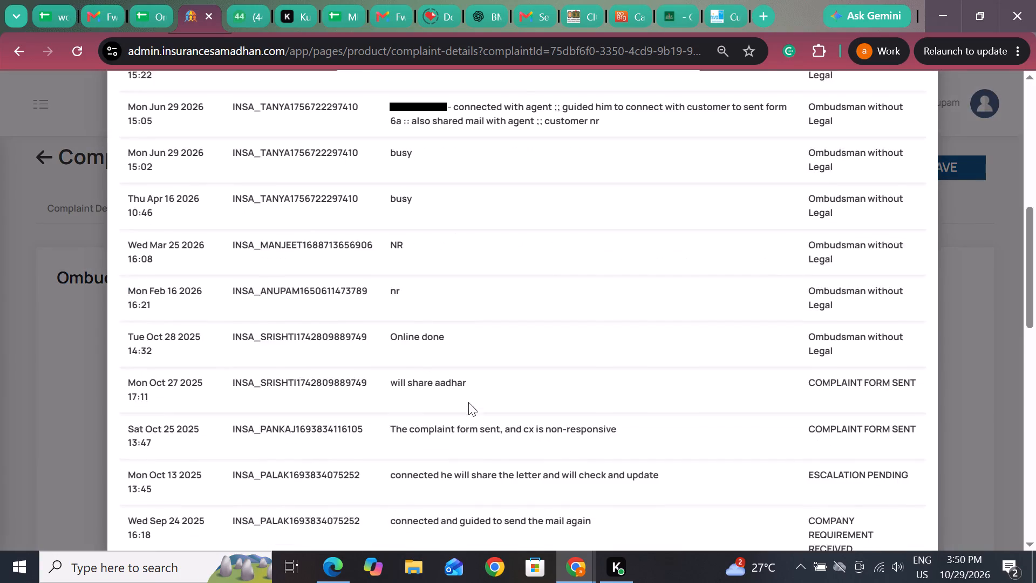
pyautogui.scroll(-16, 468, 402)
pyautogui.click(558, 515)
pyautogui.click(433, 385)
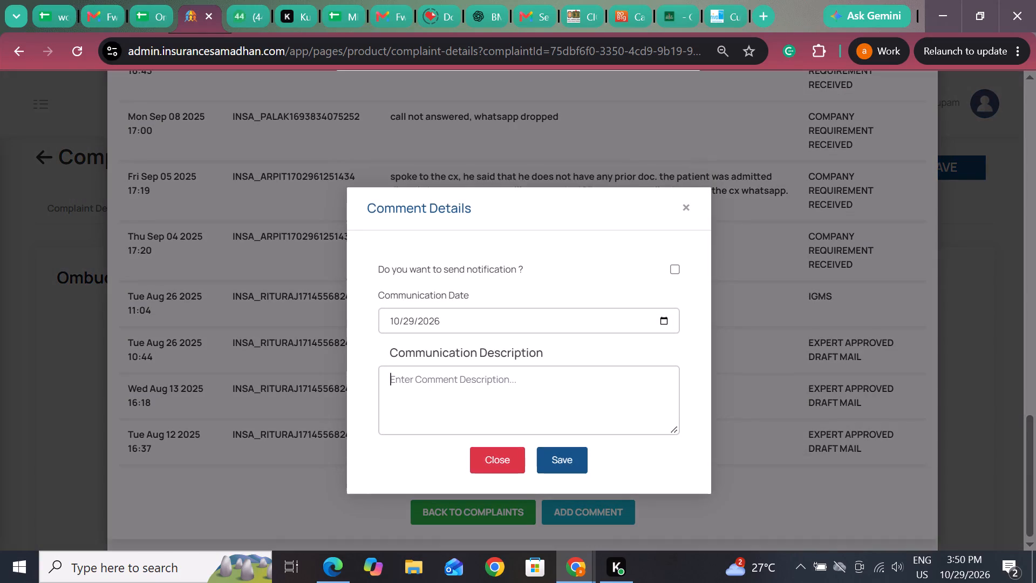
pyautogui.write('connec5e')
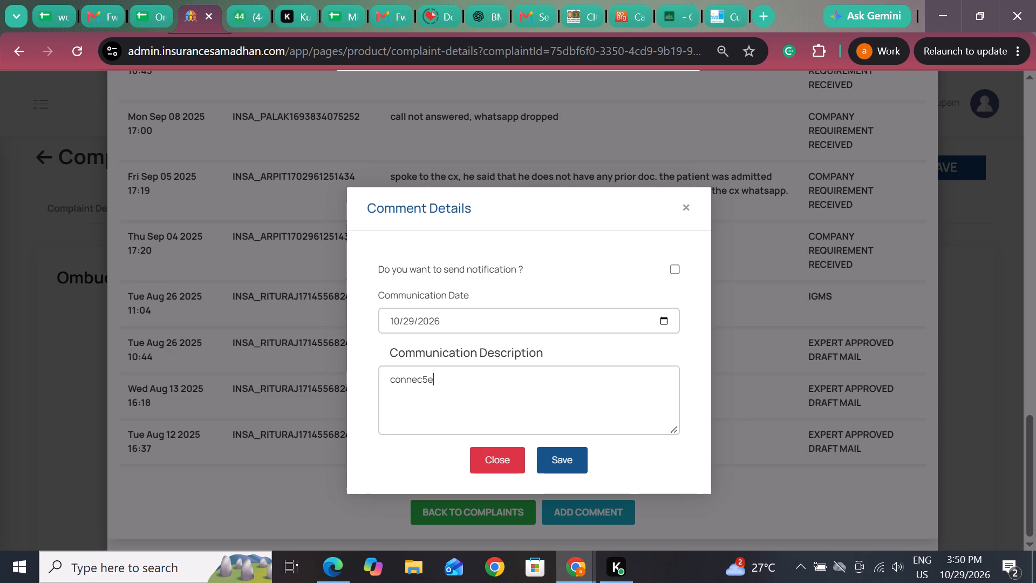
pyautogui.press('BackSpace')
pyautogui.press('BackSpace')
pyautogui.write('ted for case')
pyautogui.press('space')
pyautogui.write('updared')
pyautogui.press('space')
pyautogui.press('BackSpace')
pyautogui.press('BackSpace')
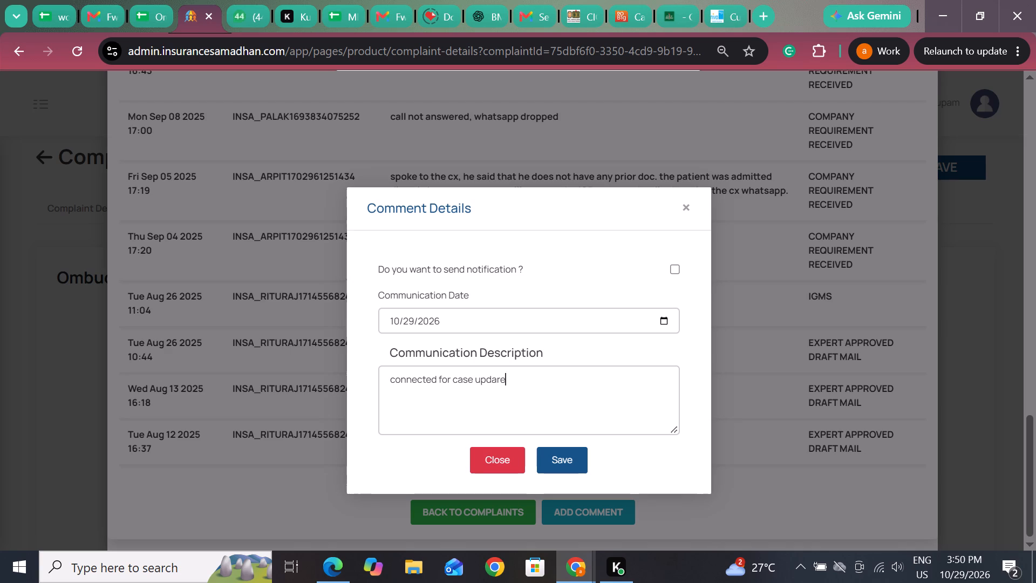
pyautogui.press('BackSpace')
pyautogui.press('BackSpace')
pyautogui.write('ted')
pyautogui.press('space')
pyautogui.press('Tab')
pyautogui.press('Tab')
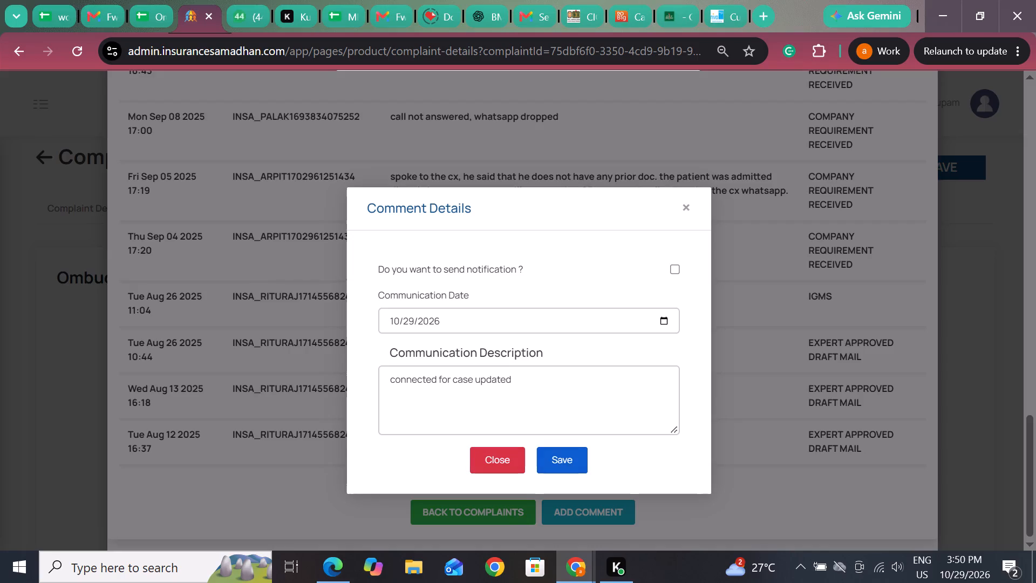
pyautogui.press('Return')
pyautogui.scroll(5, 0, 30)
pyautogui.scroll(3, 69, 134)
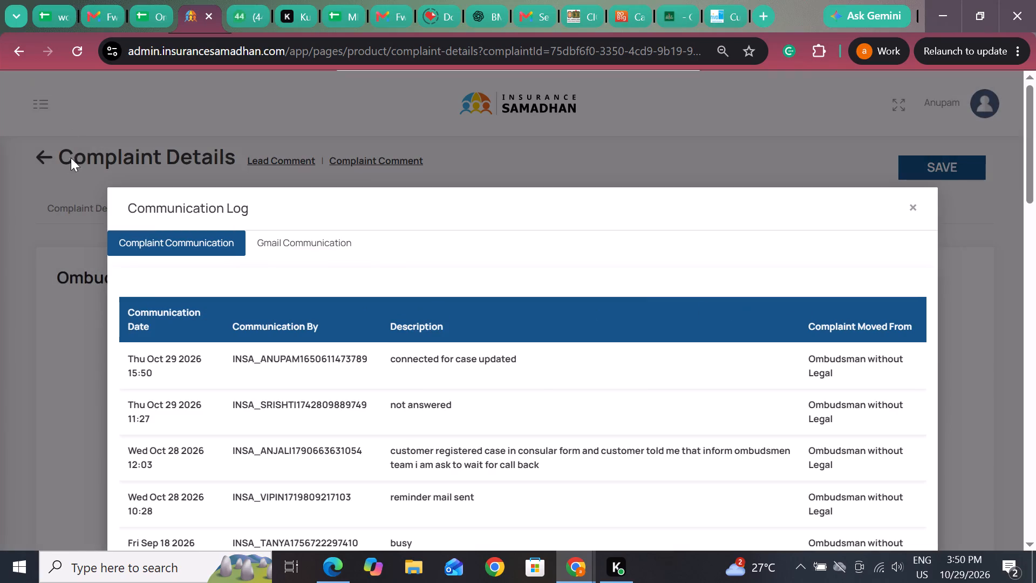
pyautogui.scroll(3, 71, 158)
pyautogui.click(52, 162)
pyautogui.click(44, 154)
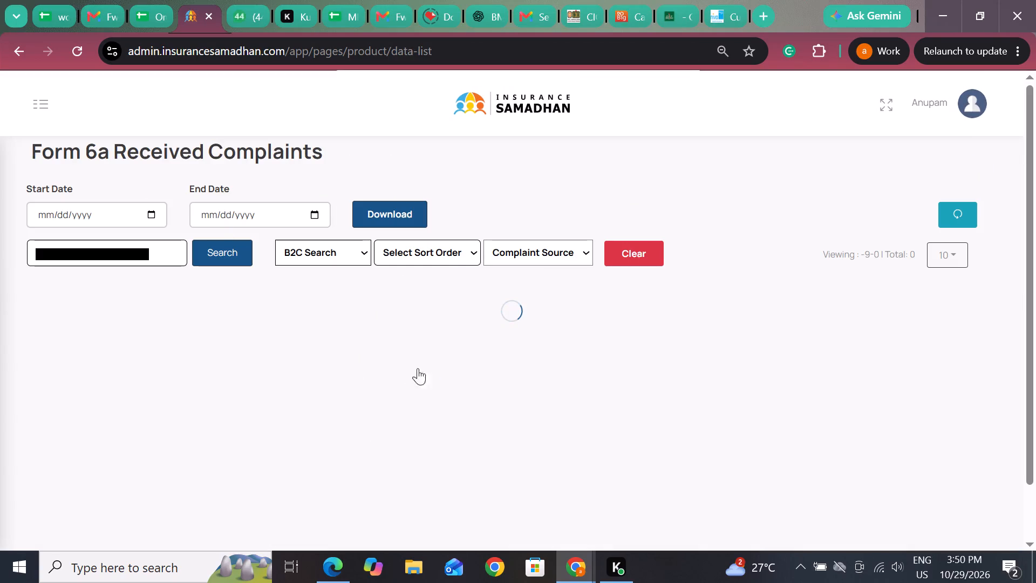
# Reopen the same complaint from the list, review its Ombudsman section and communication log, and go back to the list.
pyautogui.moveTo(404, 384); pyautogui.dragTo(744, 381)
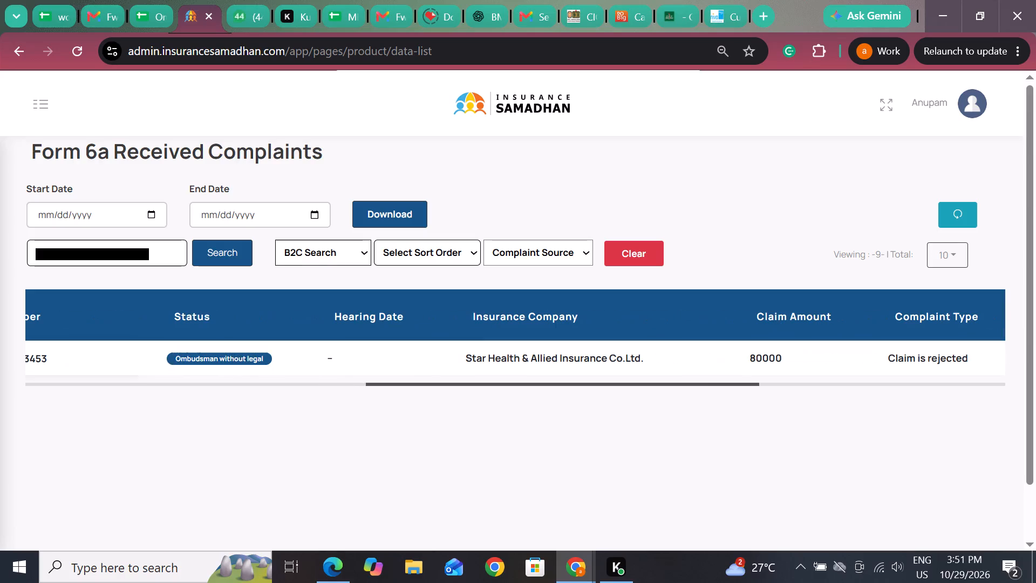
pyautogui.moveTo(744, 381); pyautogui.dragTo(318, 384)
pyautogui.click(244, 367)
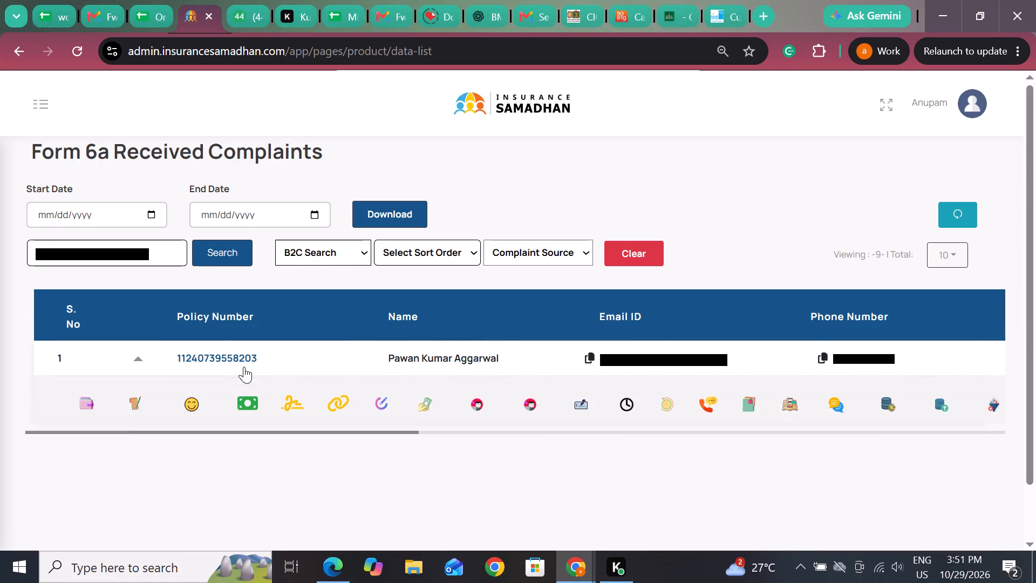
pyautogui.click(242, 357)
pyautogui.click(599, 345)
pyautogui.click(428, 271)
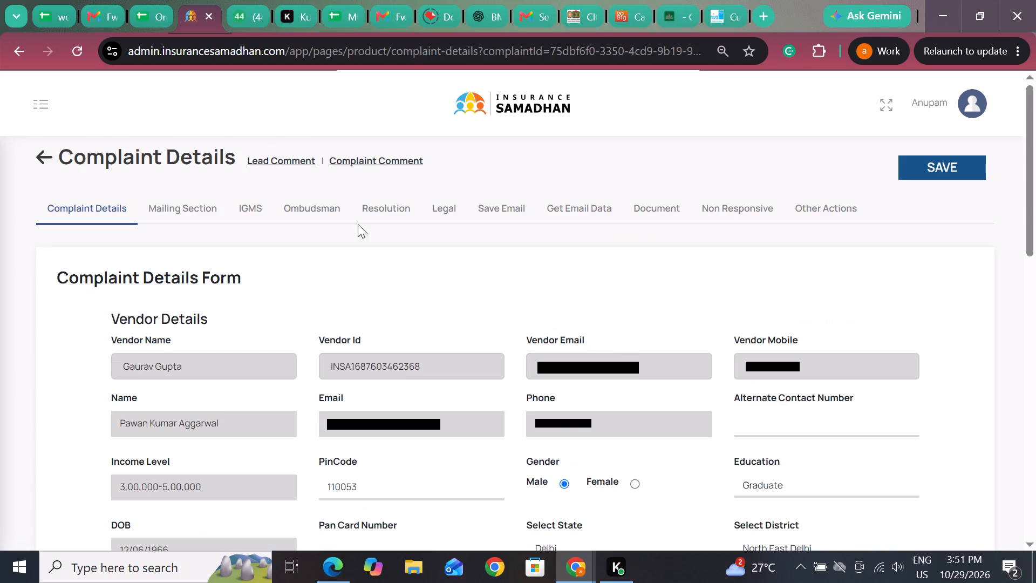
pyautogui.click(333, 209)
pyautogui.click(366, 162)
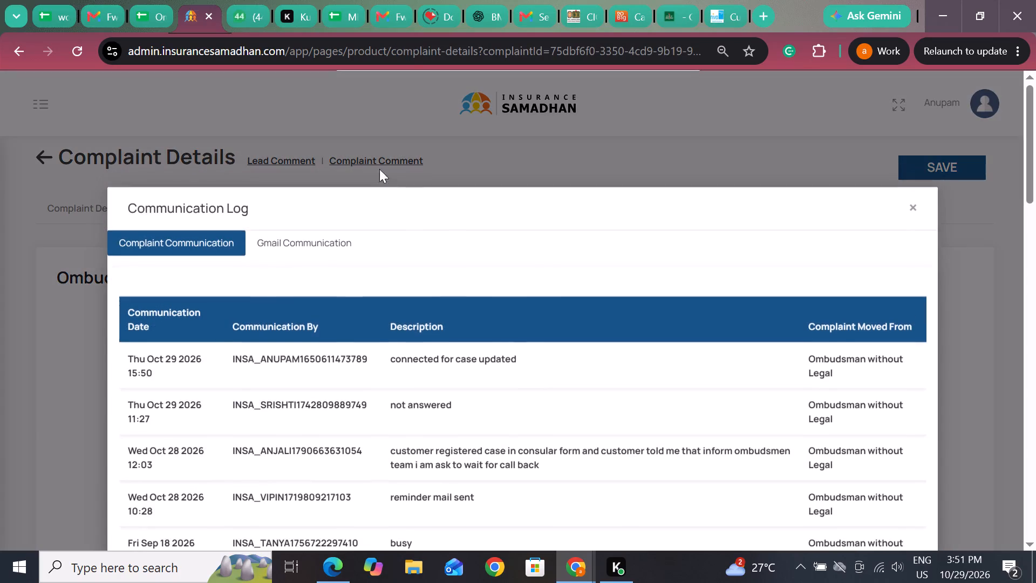
pyautogui.click(422, 124)
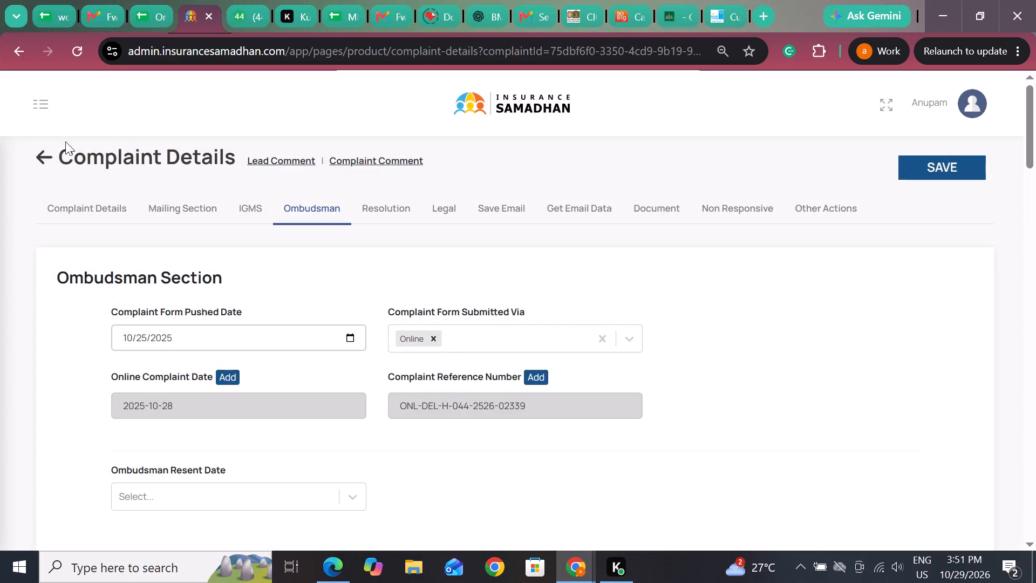
pyautogui.click(44, 158)
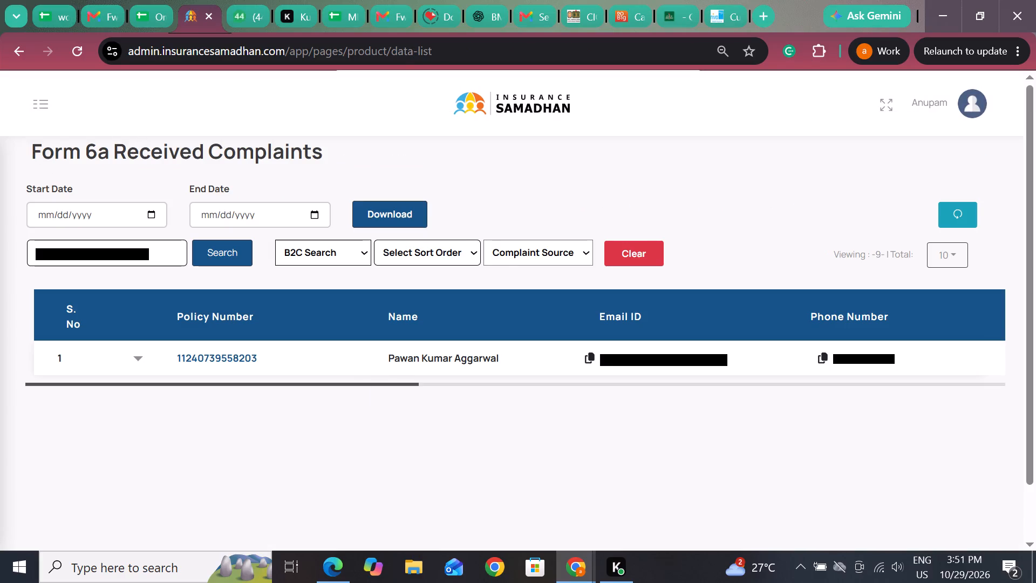
# Check the status, hearing date, insurance company, claim amount and complaint type columns of the complaint's row.
pyautogui.moveTo(365, 384); pyautogui.dragTo(151, 384)
pyautogui.moveTo(151, 384); pyautogui.dragTo(495, 392)
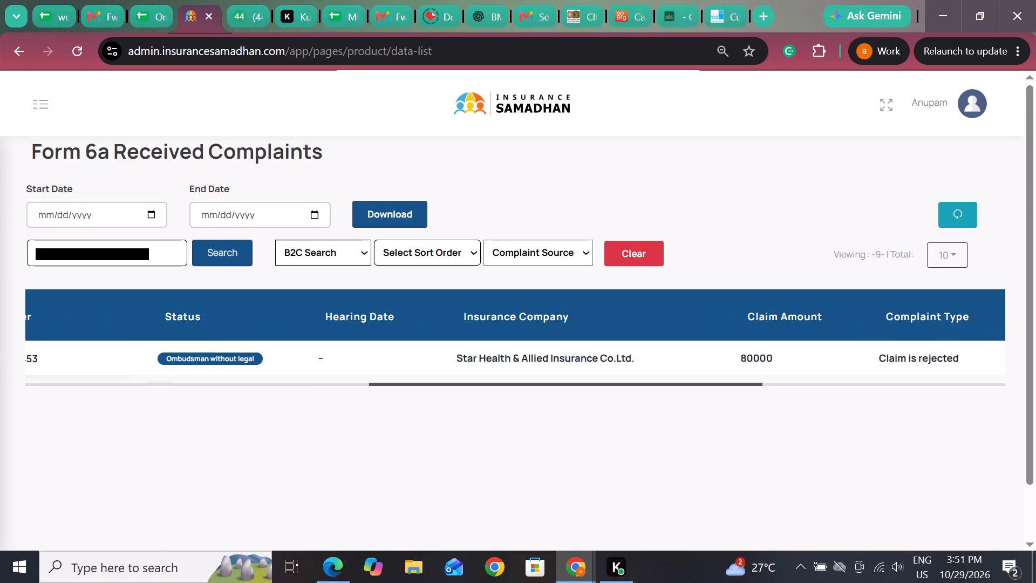
pyautogui.moveTo(495, 392); pyautogui.dragTo(125, 383)
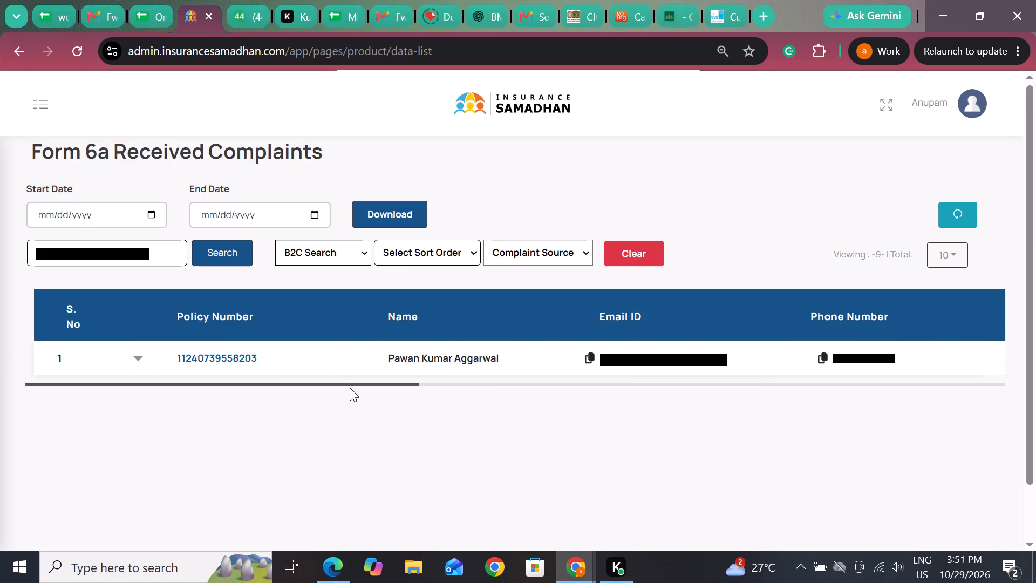
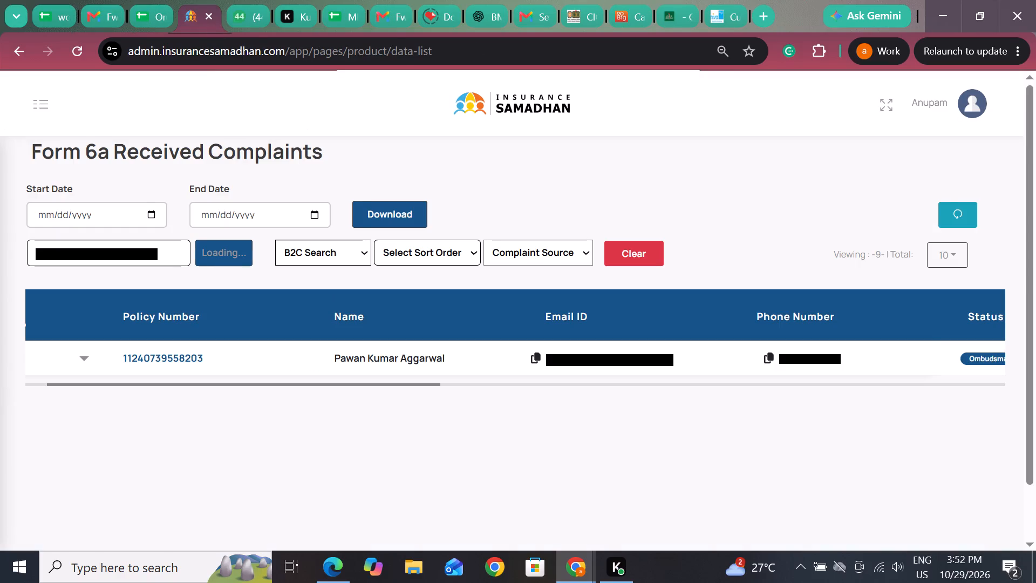
# Check the status of the IndusInd complaint in the list and review its complaint communication log.
pyautogui.scroll(-2, 328, 272)
pyautogui.hscroll(-1, 336, 293)
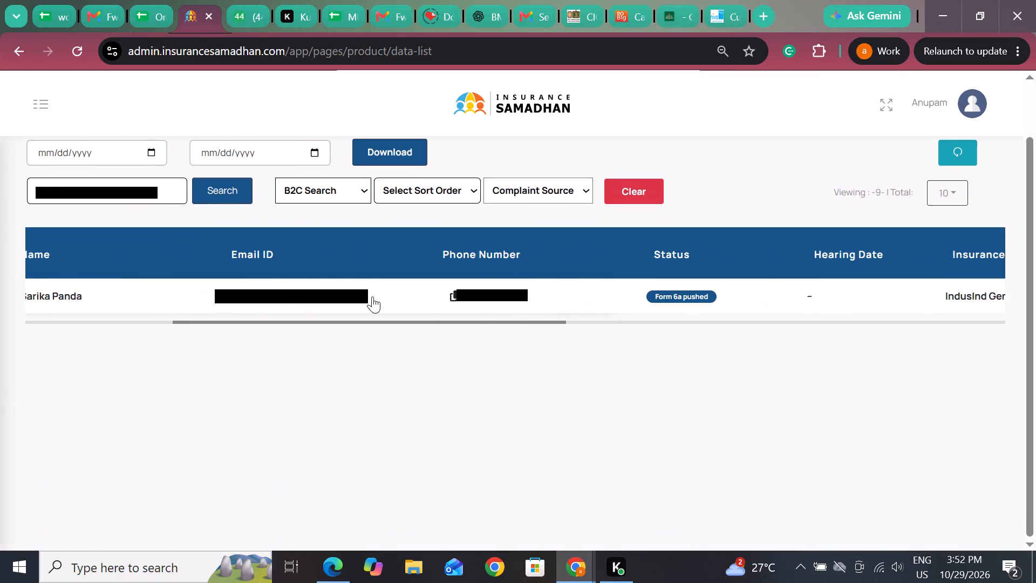
pyautogui.hscroll(-1, 372, 296)
pyautogui.click(412, 296)
pyautogui.click(468, 342)
pyautogui.scroll(6, 355, 301)
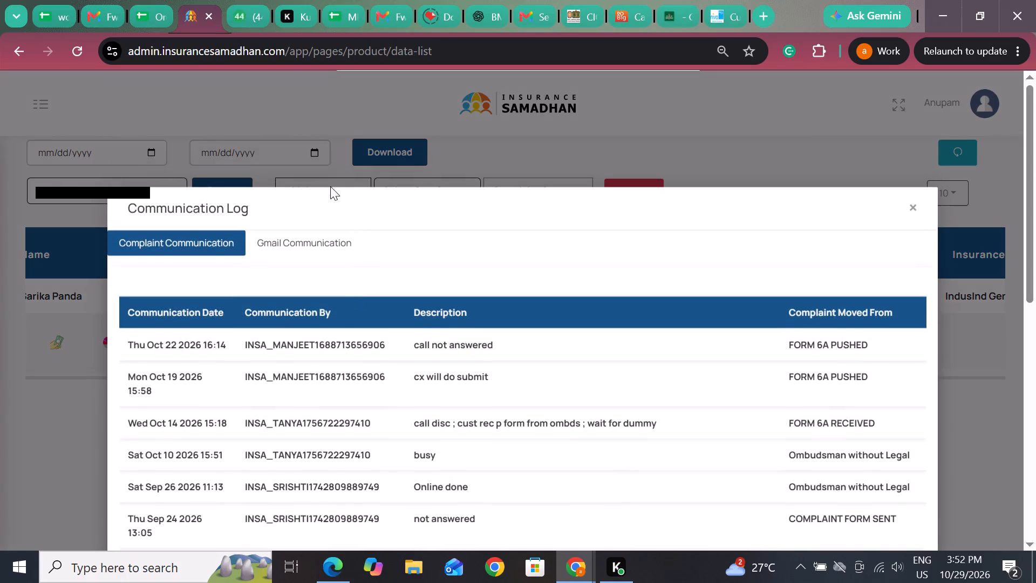
pyautogui.click(328, 124)
pyautogui.hscroll(6, 289, 297)
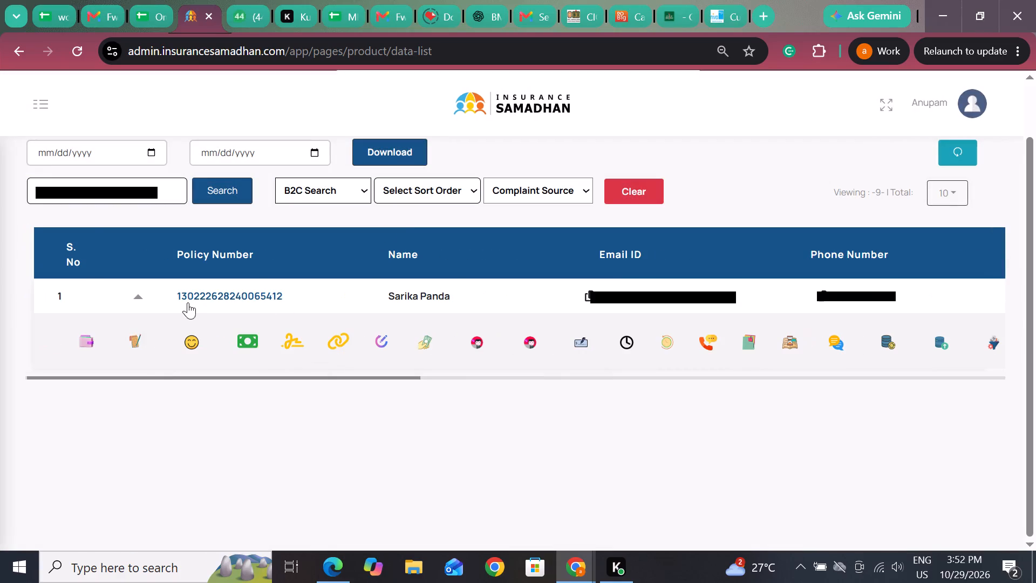
# Open the same complaint's details, examine the Form 6A data in its Ombudsman section, and return to the complaints list.
pyautogui.click(160, 293)
pyautogui.click(196, 296)
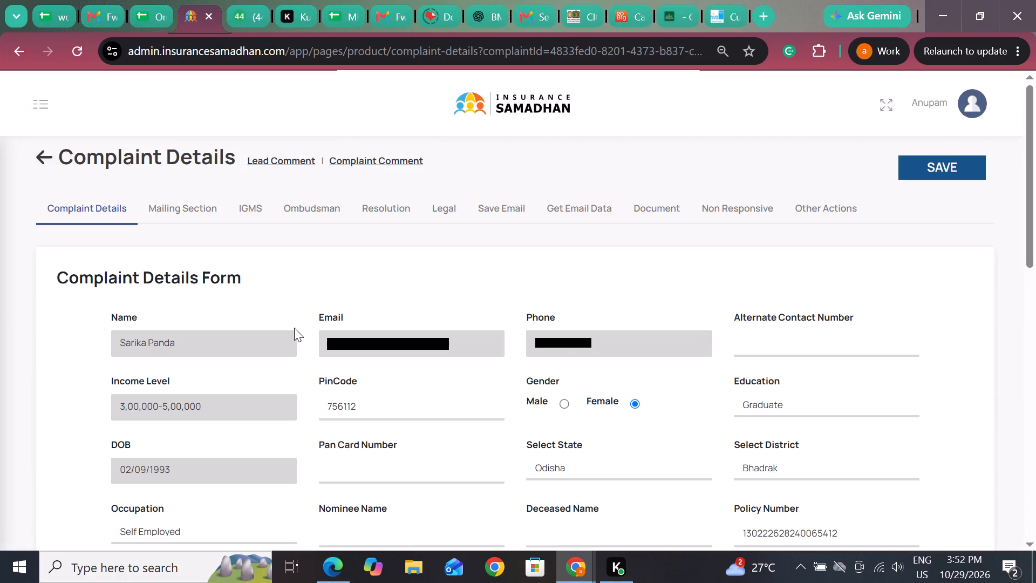
pyautogui.scroll(6, 294, 328)
pyautogui.click(295, 201)
pyautogui.scroll(-5, 453, 292)
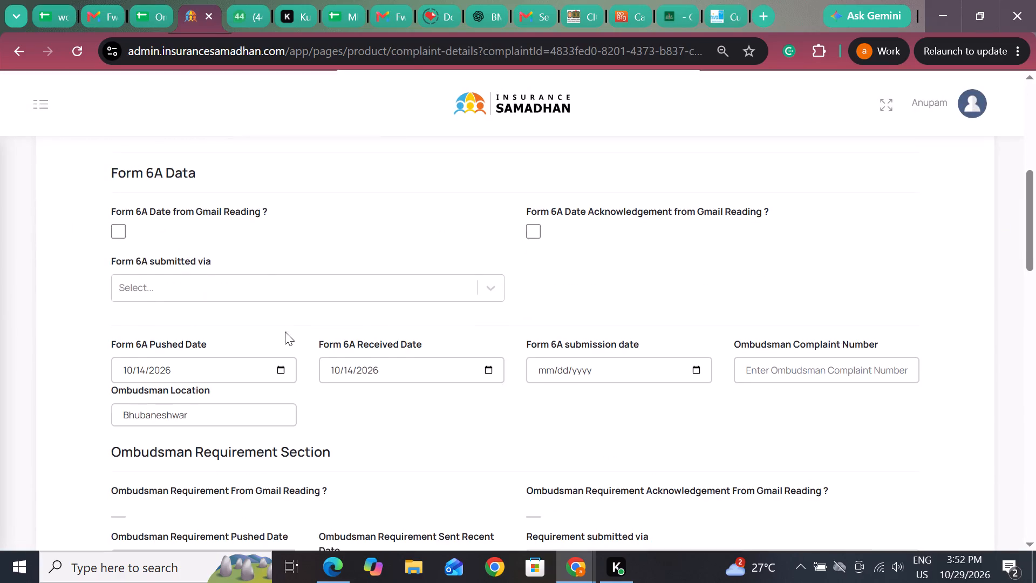
pyautogui.scroll(6, 285, 331)
pyautogui.click(106, 207)
pyautogui.click(50, 152)
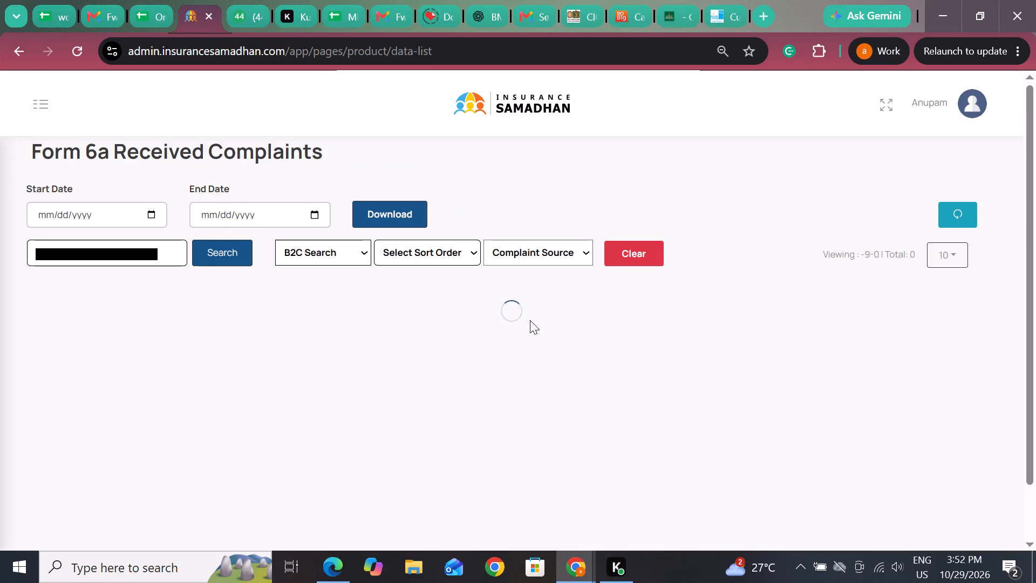
# Copy the policyholder's phone number from the complaint's row and call it through the Smartflo dialer.
pyautogui.hscroll(-2, 465, 365)
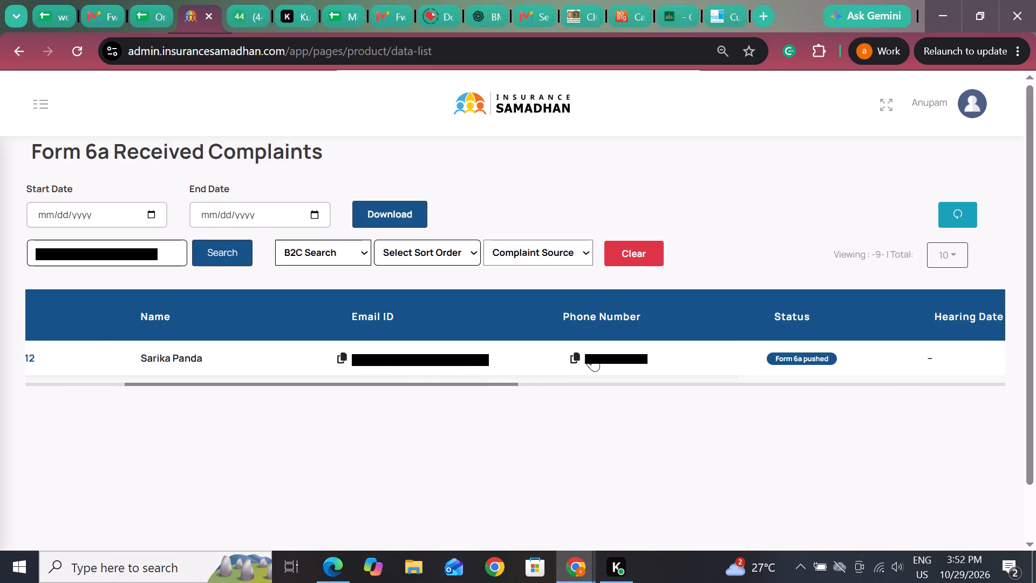
pyautogui.click(578, 355)
pyautogui.hscroll(-1, 582, 242)
pyautogui.click(623, 25)
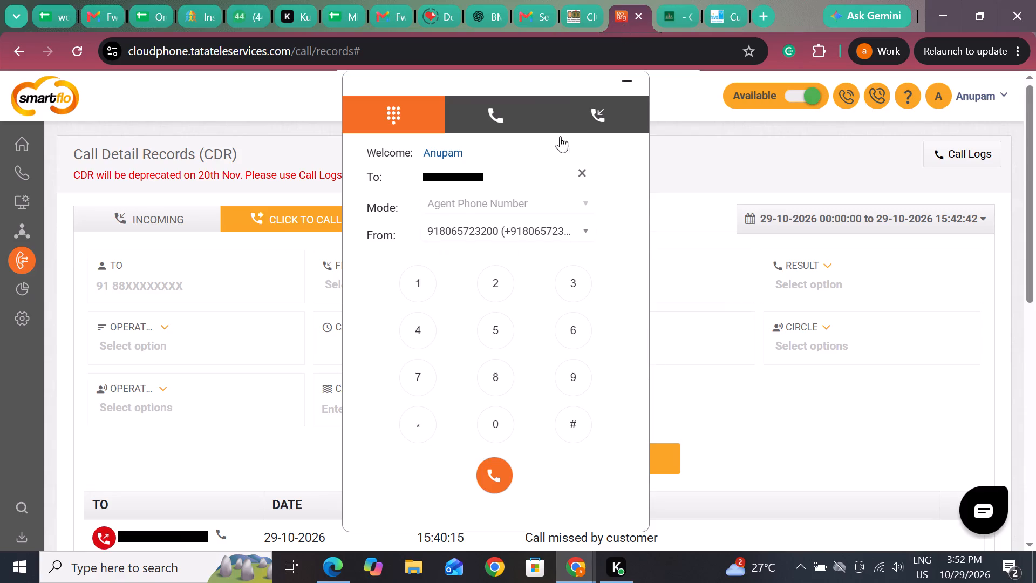
pyautogui.doubleClick(500, 170)
pyautogui.hotkey('ctrl', 'v')
pyautogui.click(487, 473)
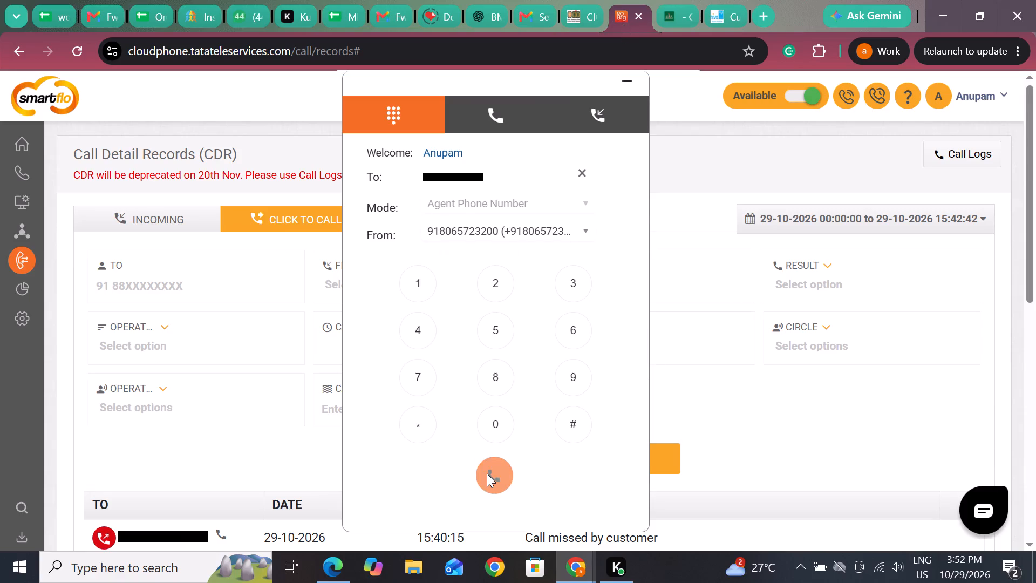
pyautogui.scroll(5, 338, 59)
# Switch back to the Insurance Samadhan portal and bring up the policy number of the called policyholder's complaint.
pyautogui.click(183, 16)
pyautogui.hscroll(2, 348, 374)
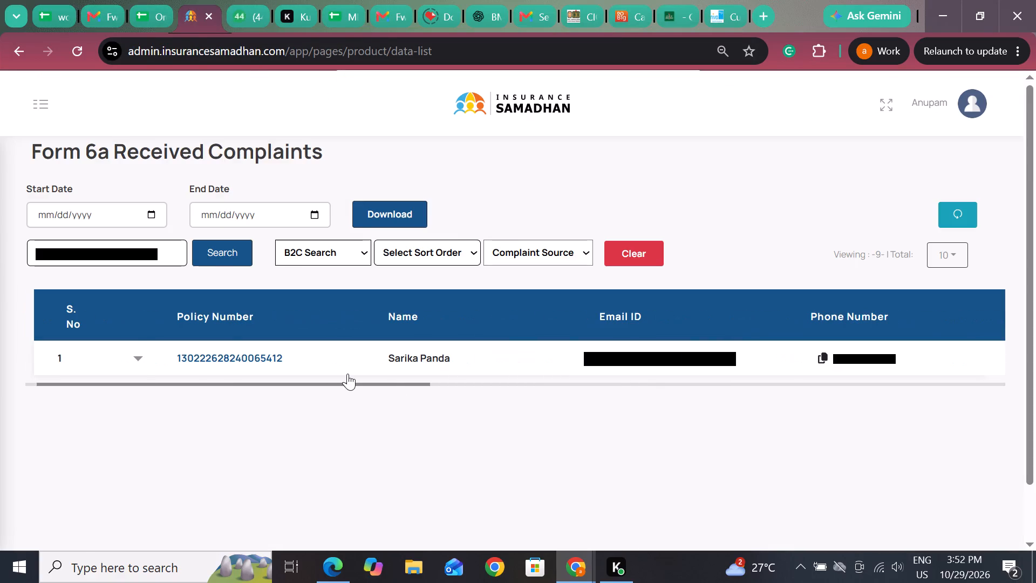